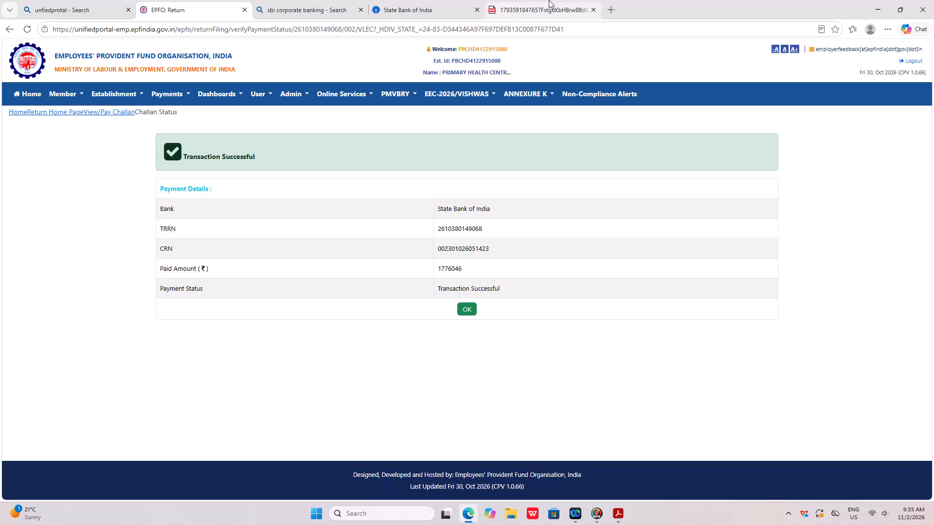
# Open the Employee's Enrolment Campaign - 2026 return page on the EPFO employer portal.
pyautogui.click(456, 92)
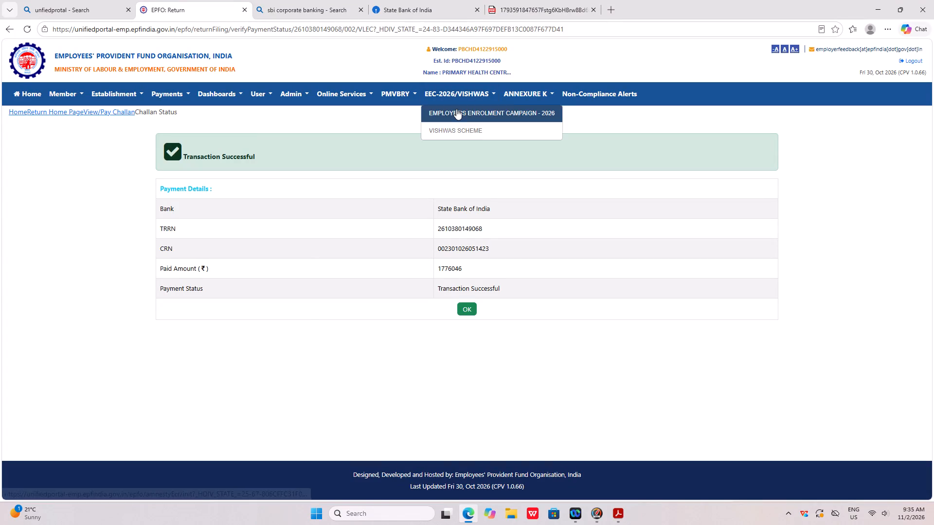
pyautogui.click(456, 109)
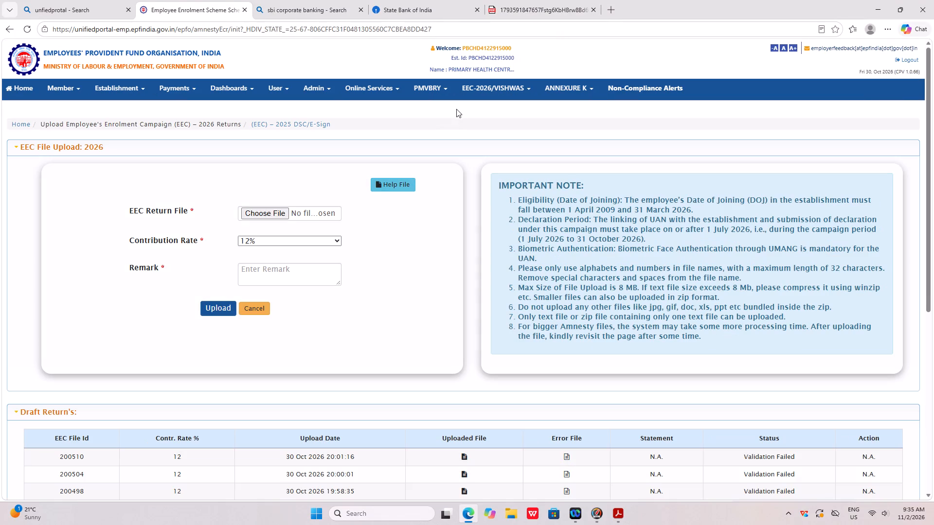
# Open the EEC help file and examine the return file's field list, text file format and notes.
pyautogui.click(390, 187)
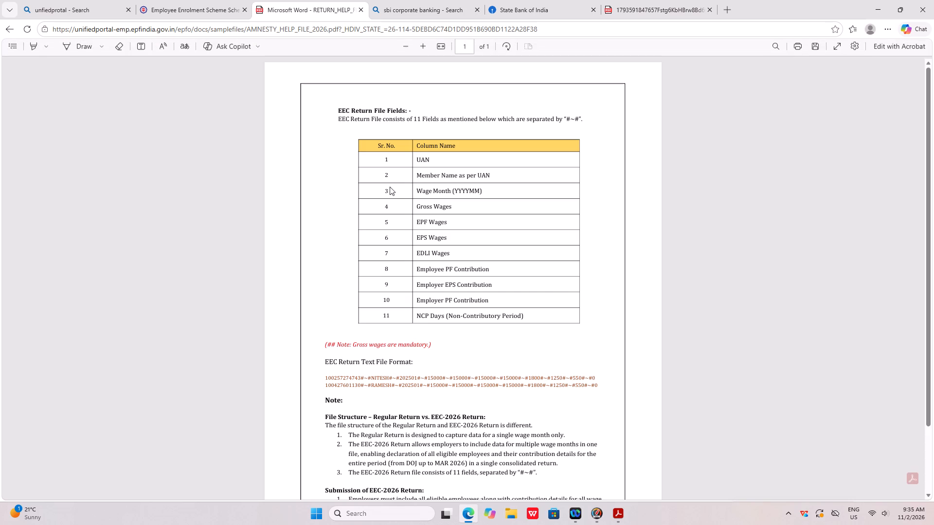
pyautogui.click(543, 8)
pyautogui.click(449, 9)
pyautogui.click(305, 9)
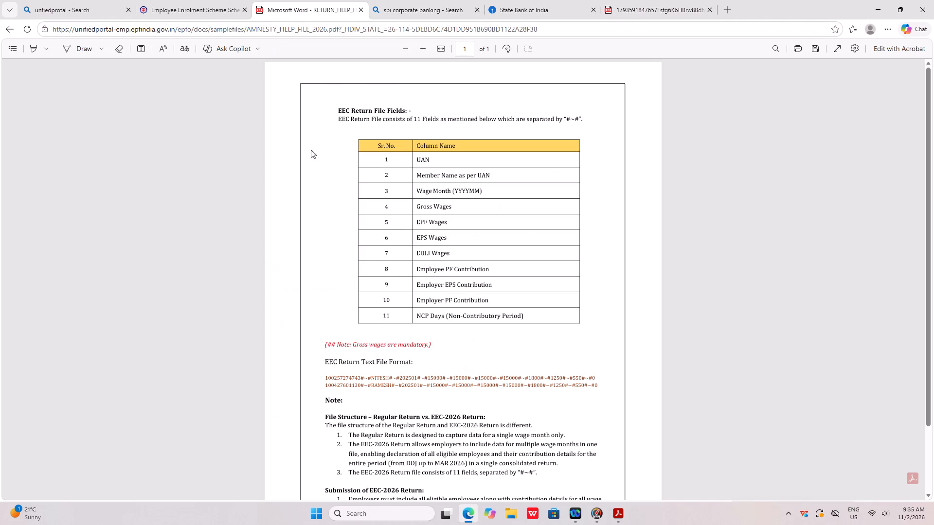
pyautogui.scroll(5, 367, 253)
pyautogui.scroll(-8, 367, 253)
pyautogui.scroll(8, 367, 253)
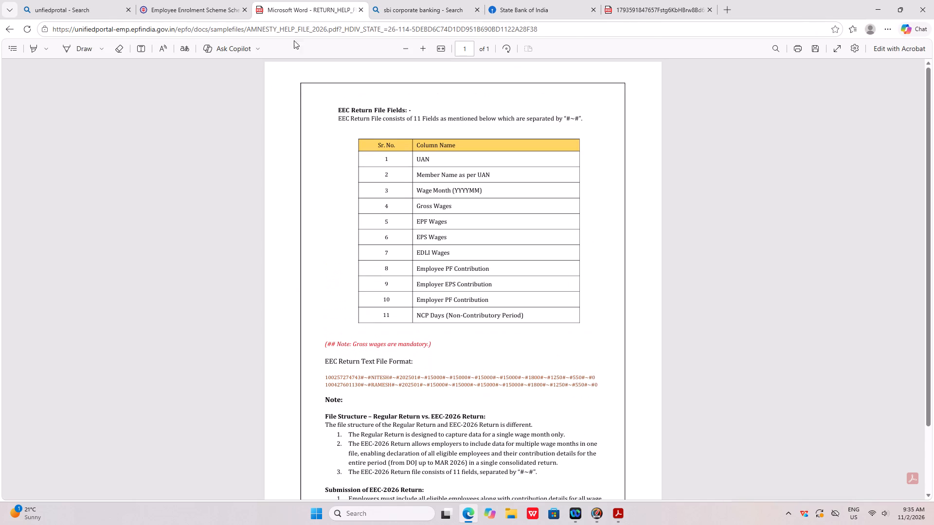
# Go back to the EEC file upload page and look through the Draft Returns and In-Process Returns lists.
pyautogui.click(201, 8)
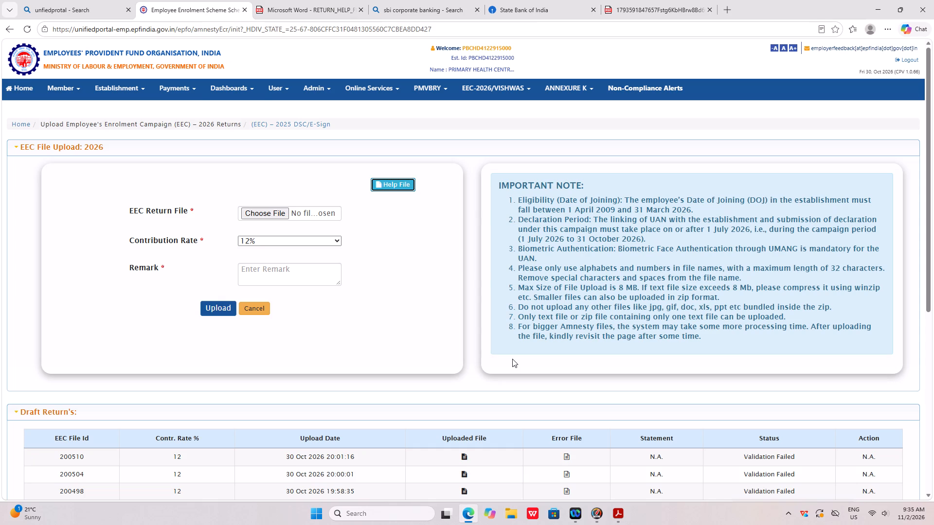
pyautogui.scroll(-3, 512, 359)
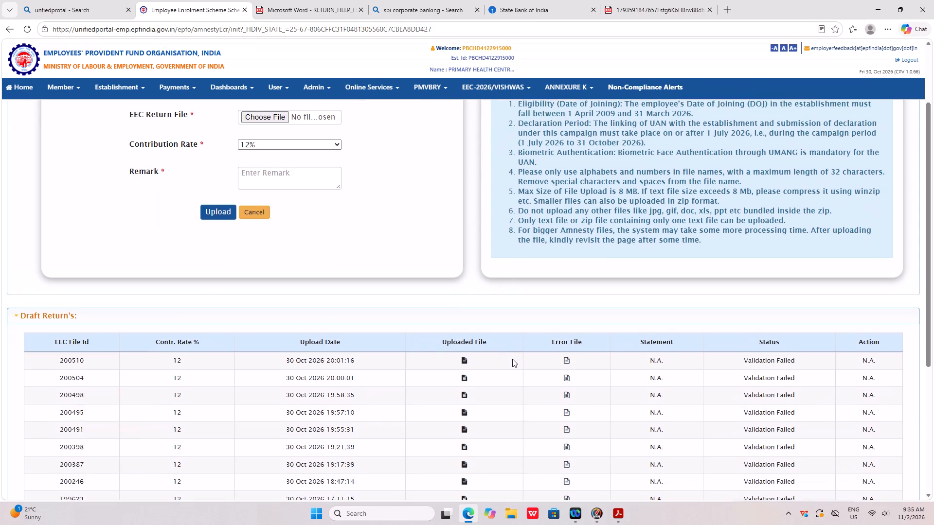
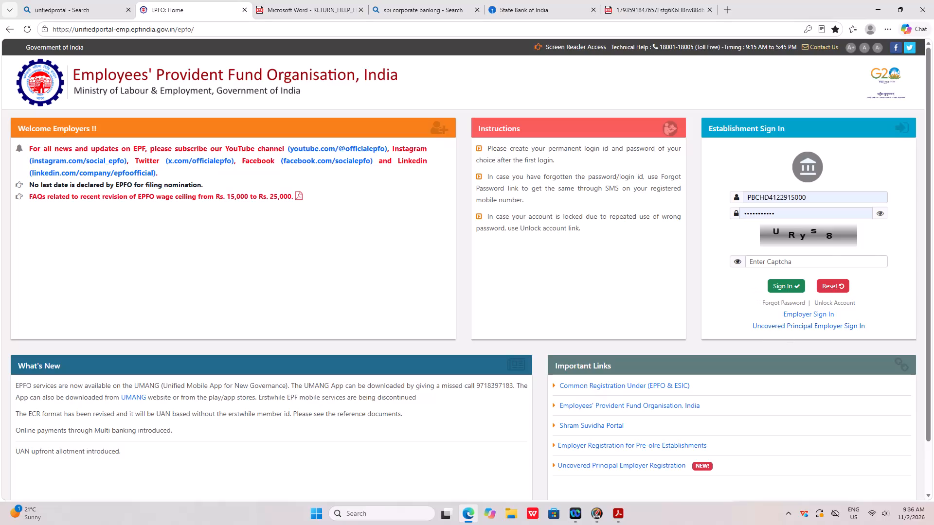
# Sign in to the establishment account with the displayed captcha and dismiss the Alerts and PMVBRY opt-out notices.
pyautogui.click(779, 262)
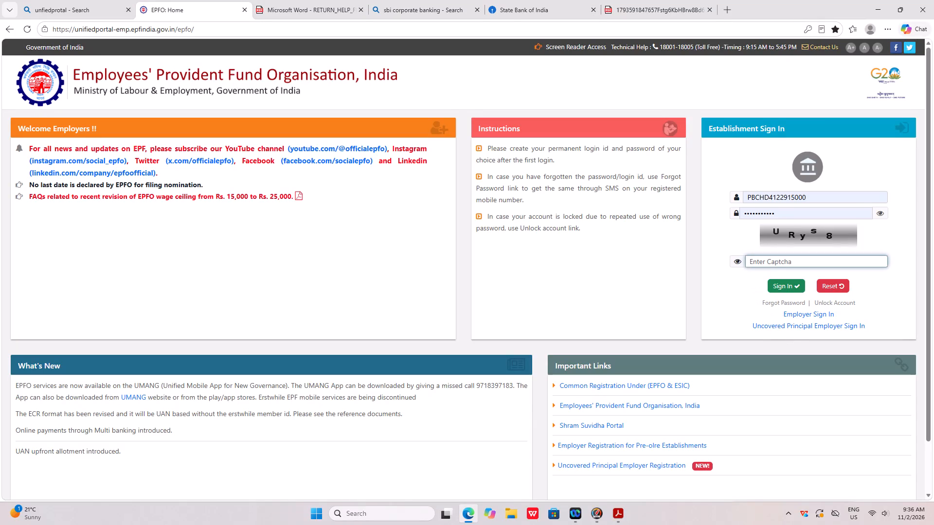
pyautogui.hotkey('shift', 'u')
pyautogui.hotkey('shift', 'r')
pyautogui.press('y')
pyautogui.press('s')
pyautogui.press('8')
pyautogui.click(780, 285)
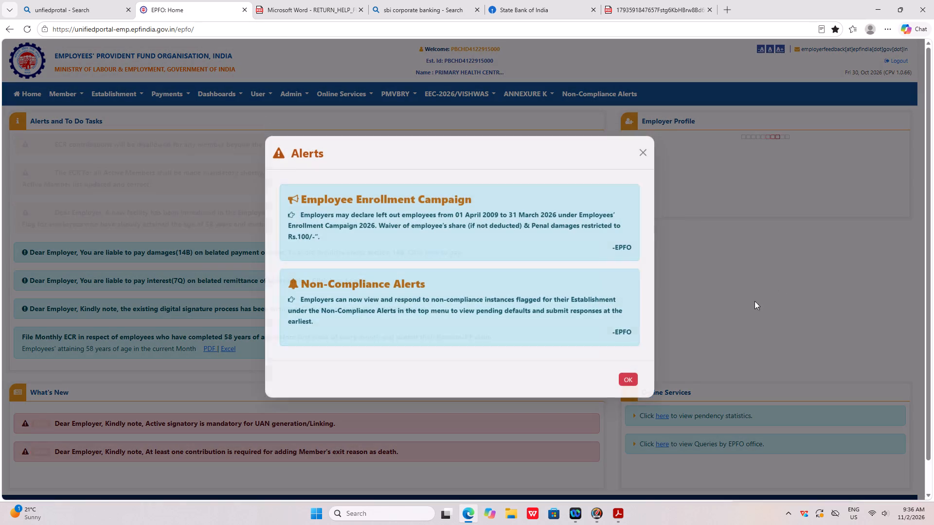
pyautogui.click(633, 383)
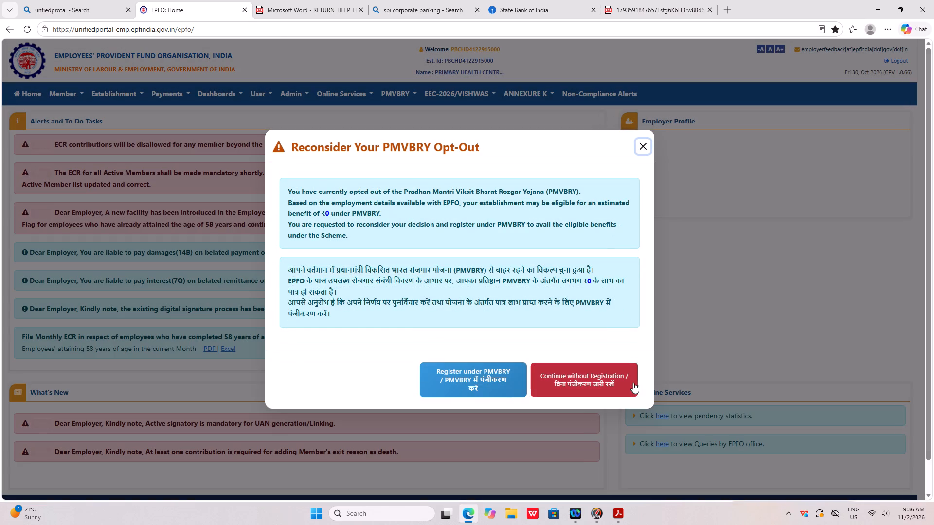
pyautogui.click(644, 149)
pyautogui.click(452, 95)
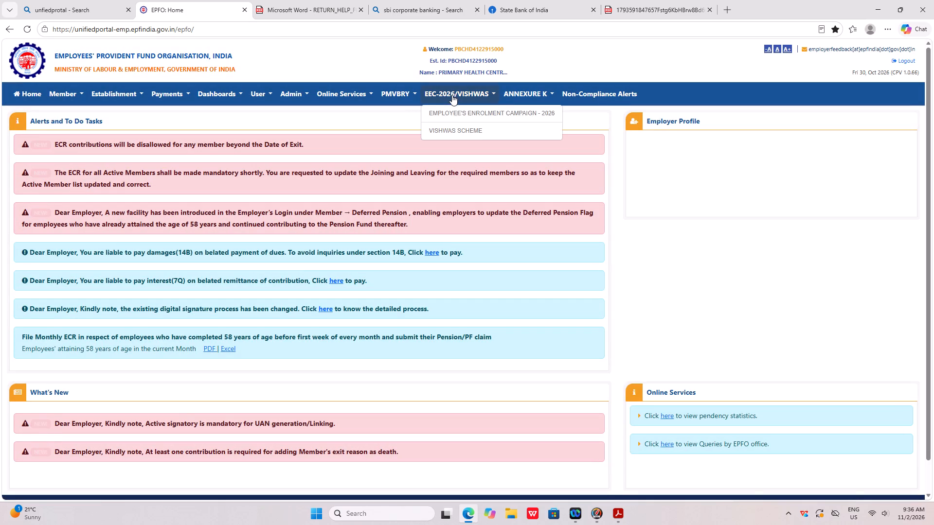
pyautogui.click(462, 112)
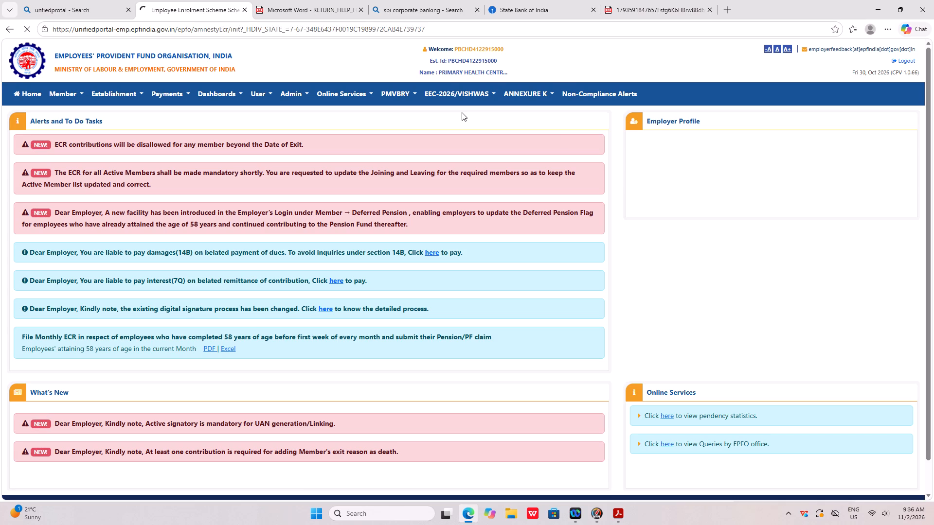
pyautogui.scroll(-5, 383, 299)
pyautogui.scroll(-4, 584, 366)
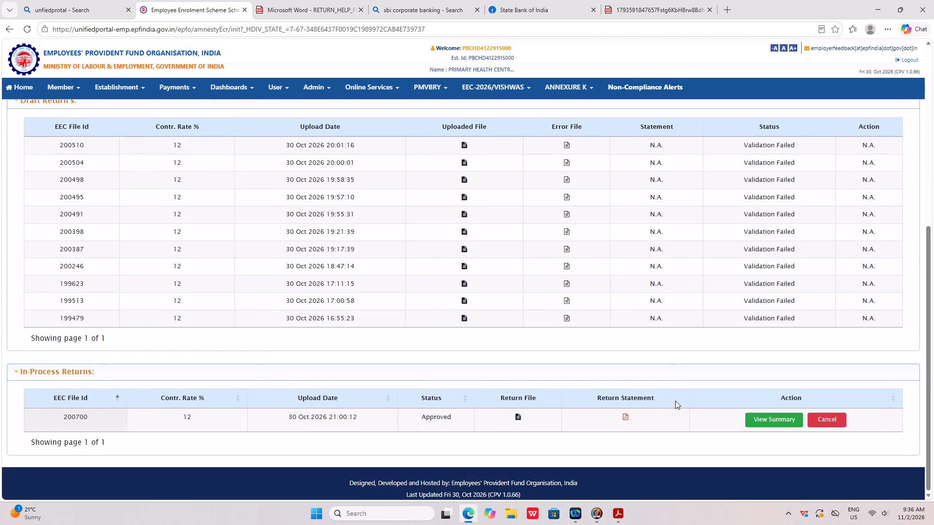
pyautogui.click(519, 417)
pyautogui.click(736, 69)
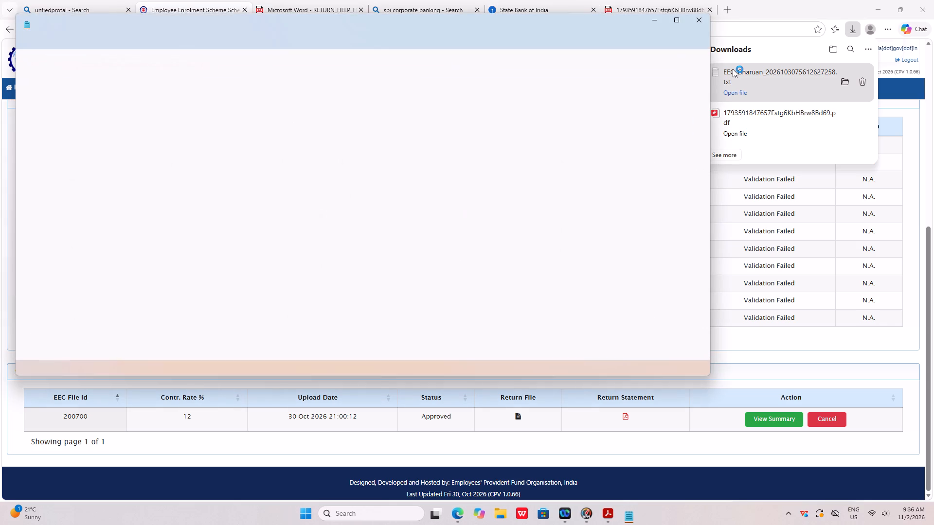
# Examine the members' monthly wage and contribution lines through to the end of the return text file, and close it.
pyautogui.scroll(-7, 233, 213)
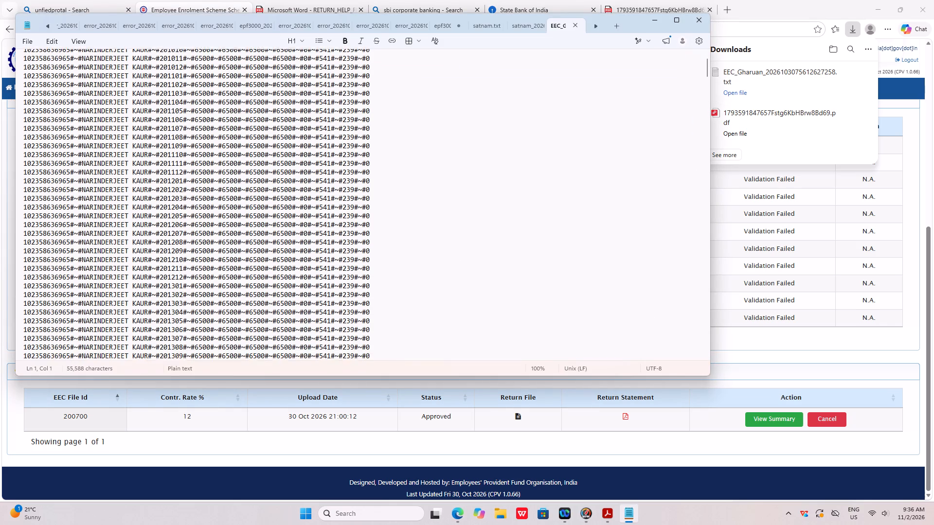
pyautogui.scroll(-12, 233, 213)
pyautogui.scroll(7, 233, 213)
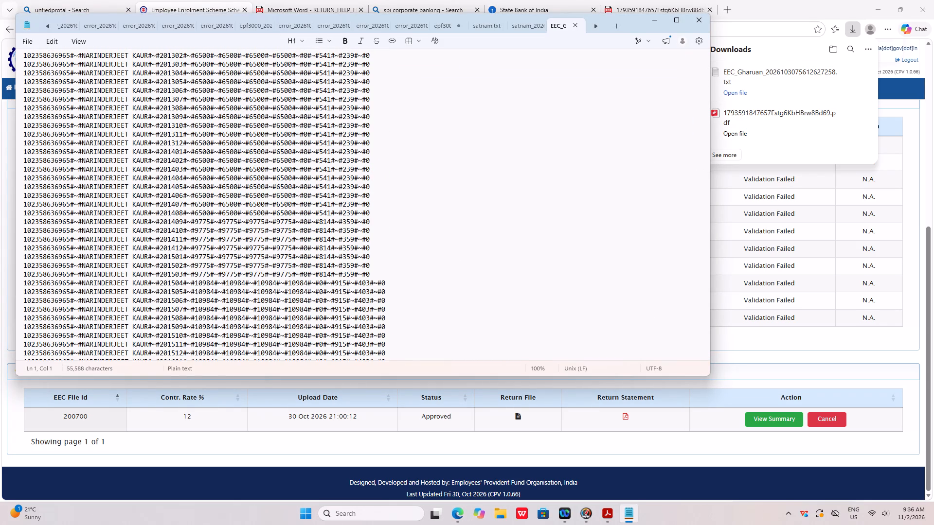
pyautogui.scroll(-2, 233, 213)
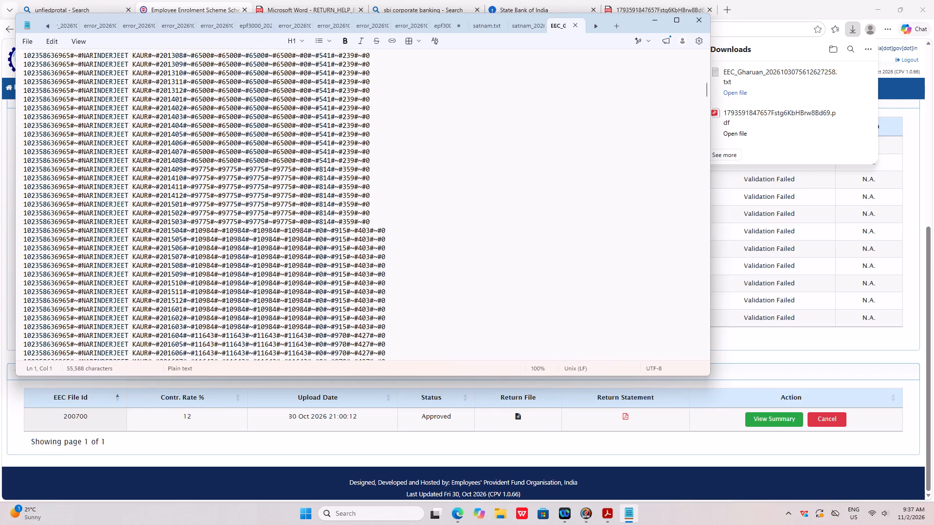
pyautogui.scroll(-20, 198, 252)
pyautogui.scroll(-2, 198, 252)
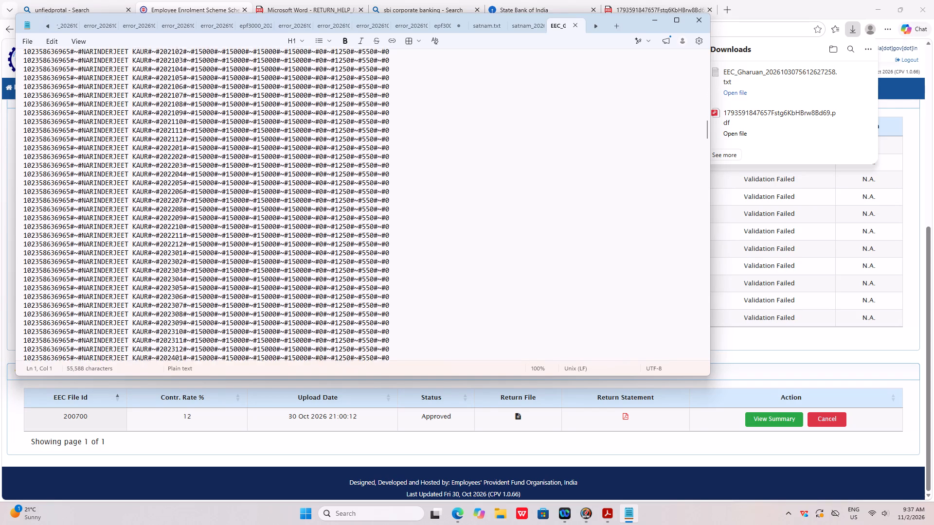
pyautogui.scroll(-14, 198, 252)
pyautogui.scroll(-7, 198, 252)
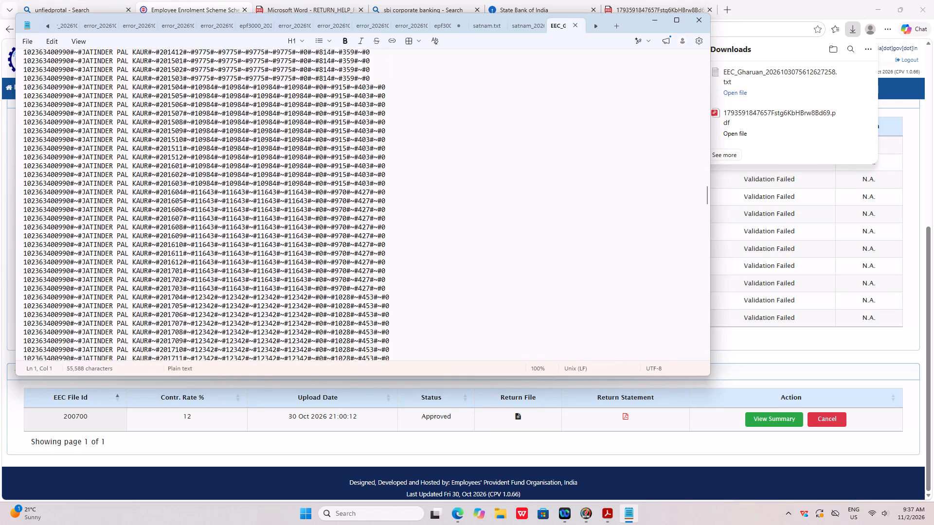
pyautogui.scroll(-20, 198, 252)
pyautogui.scroll(-4, 198, 252)
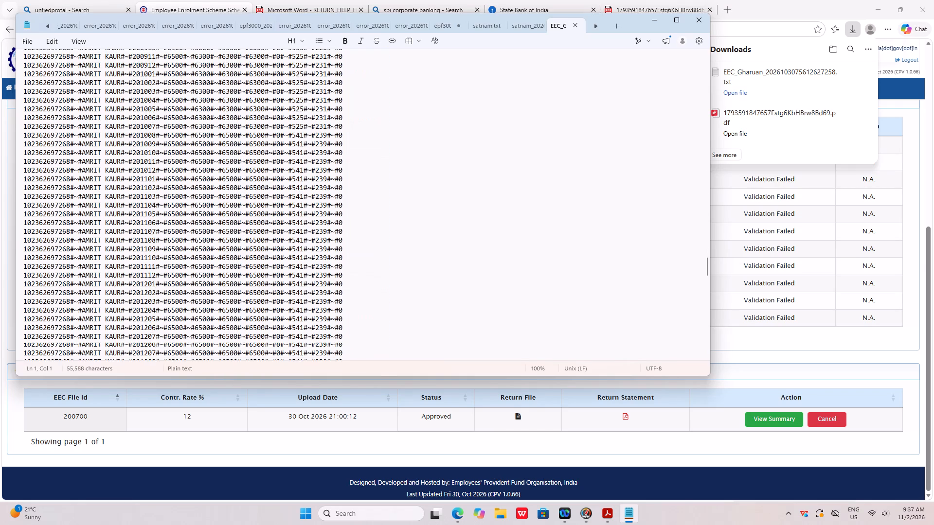
pyautogui.scroll(-10, 198, 252)
pyautogui.scroll(-13, 198, 252)
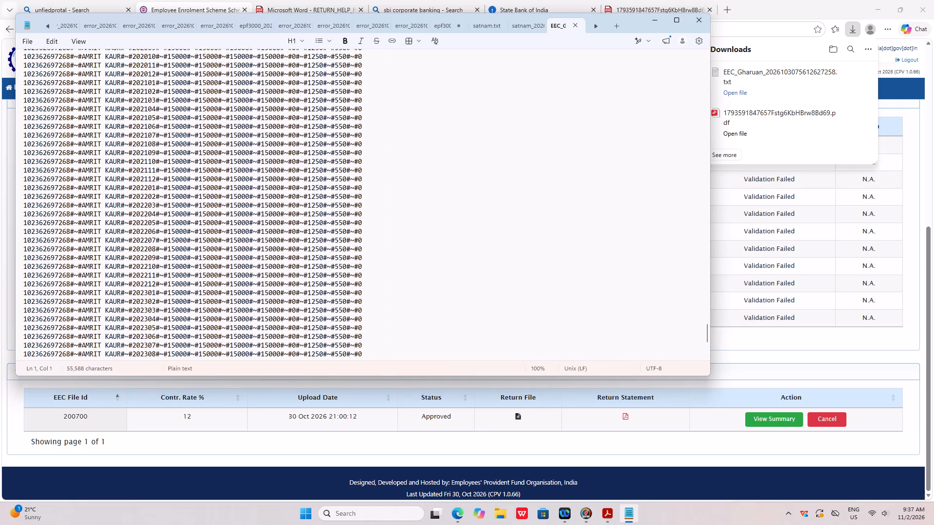
pyautogui.scroll(-10, 198, 252)
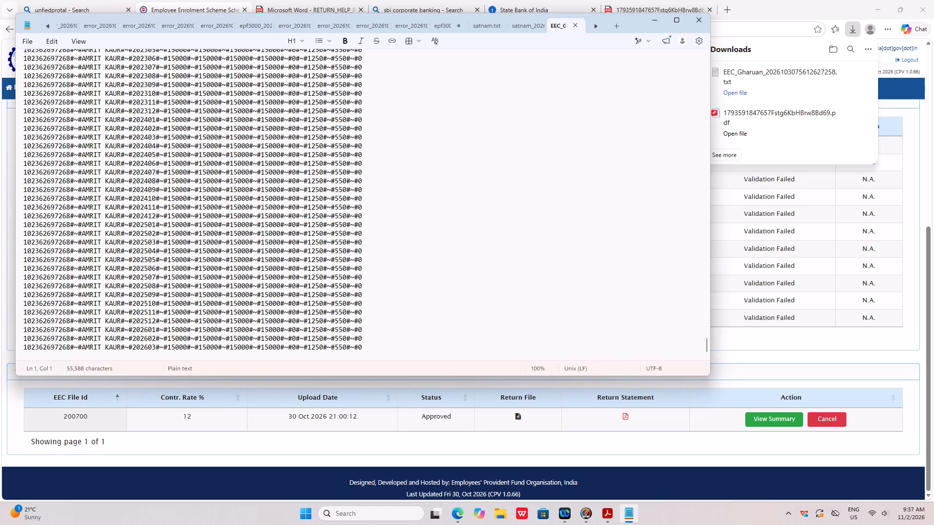
pyautogui.click(703, 19)
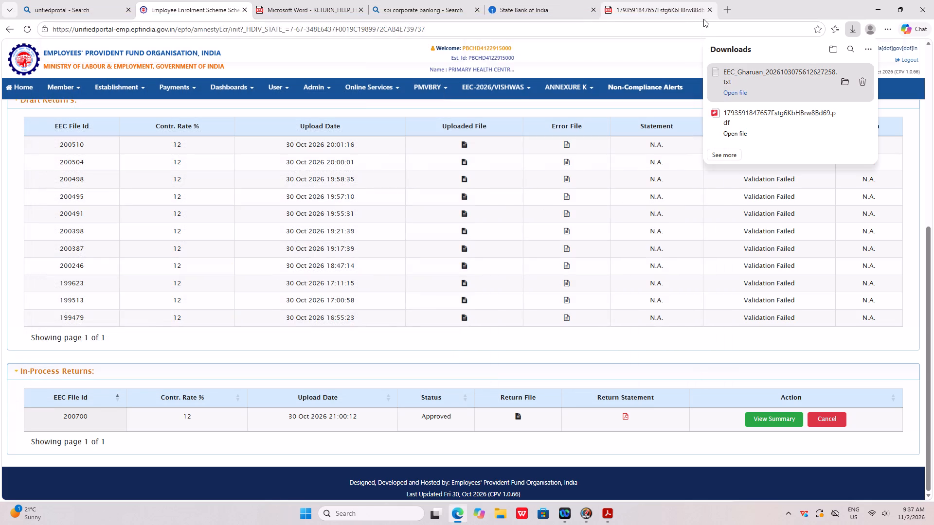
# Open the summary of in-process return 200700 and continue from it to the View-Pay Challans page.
pyautogui.click(523, 250)
pyautogui.click(782, 418)
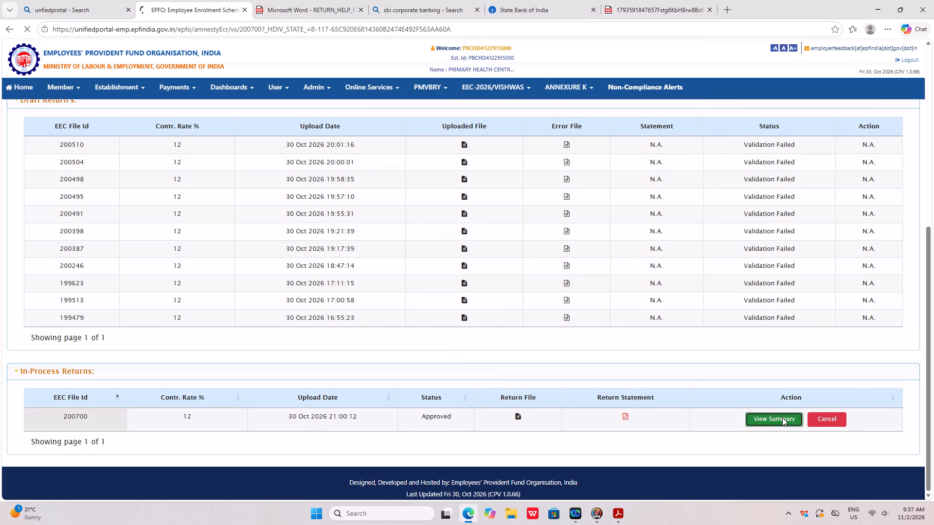
pyautogui.click(820, 237)
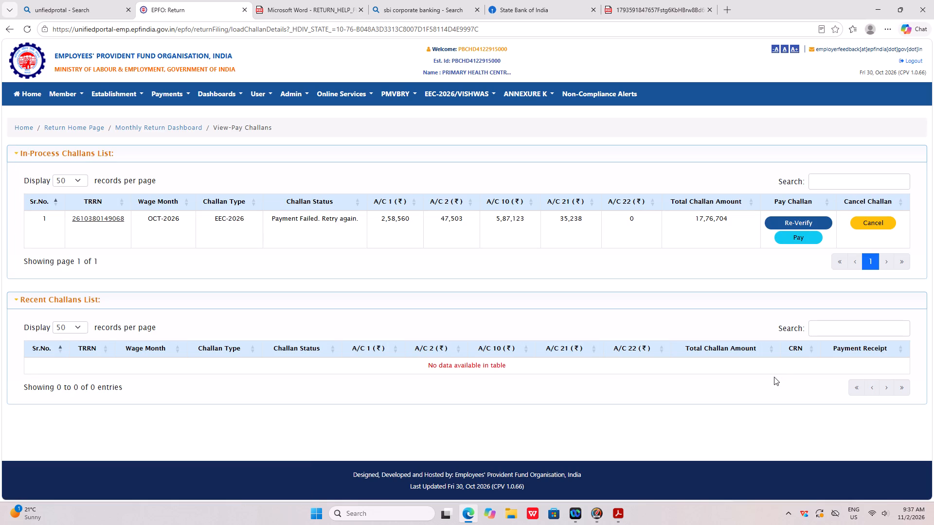
# Re-verify the OCT-2026 EEC-2026 challan's payment status with the bank, then go back to the challan list and repeat the check.
pyautogui.click(794, 221)
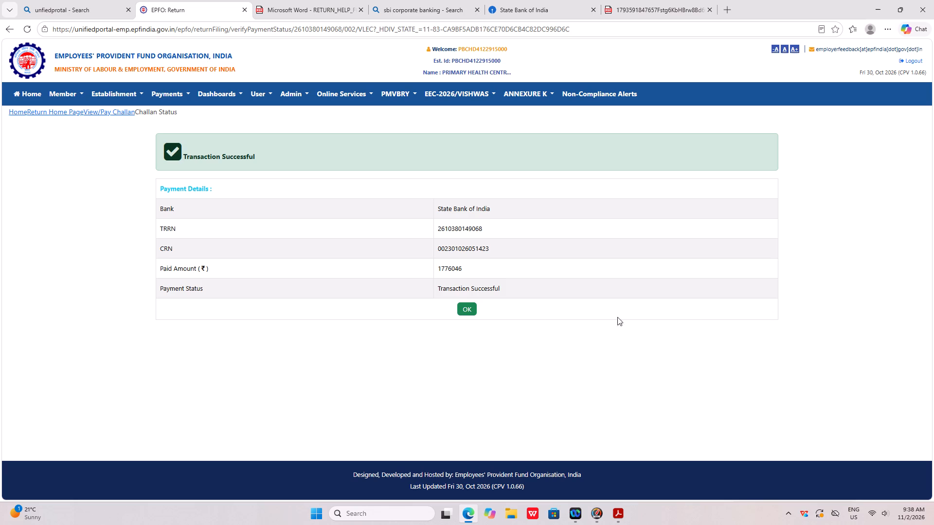
pyautogui.click(469, 306)
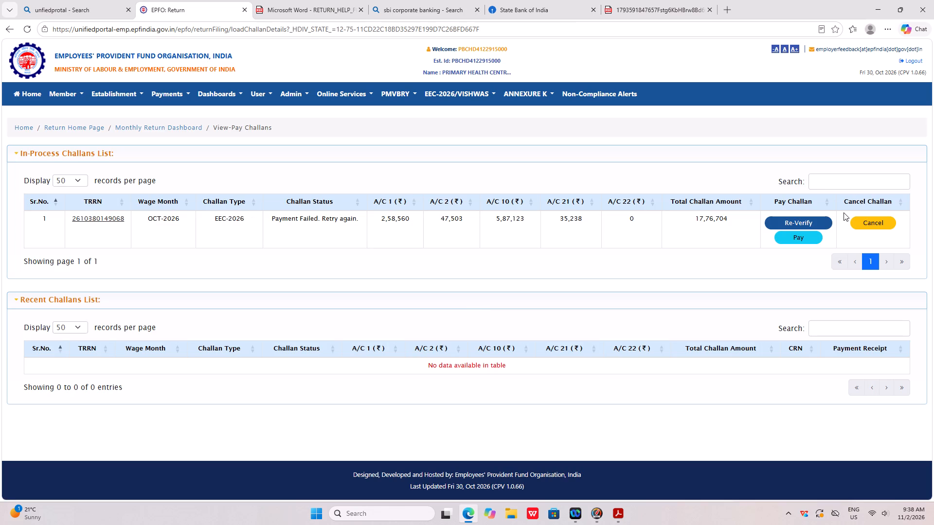
pyautogui.click(815, 219)
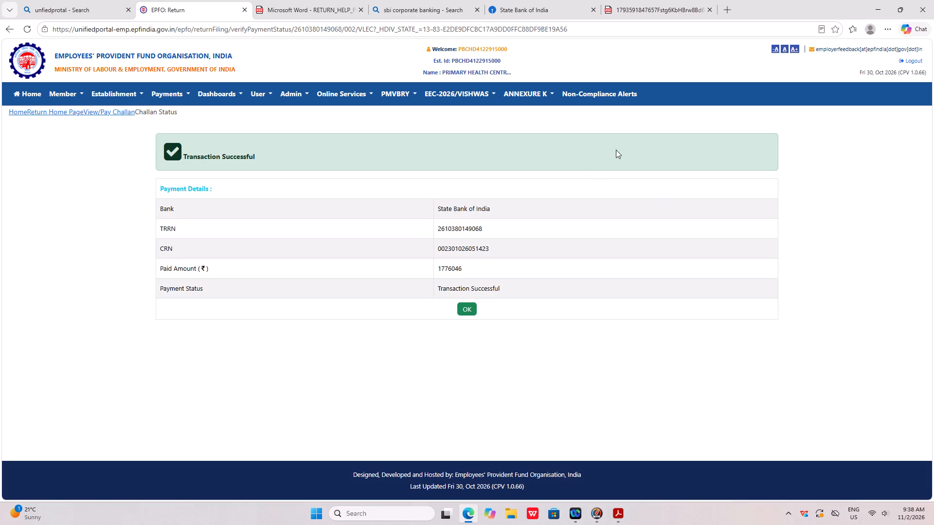
# Return to the employer portal's home page and dismiss the PMVBRY opt-out notice.
pyautogui.click(165, 97)
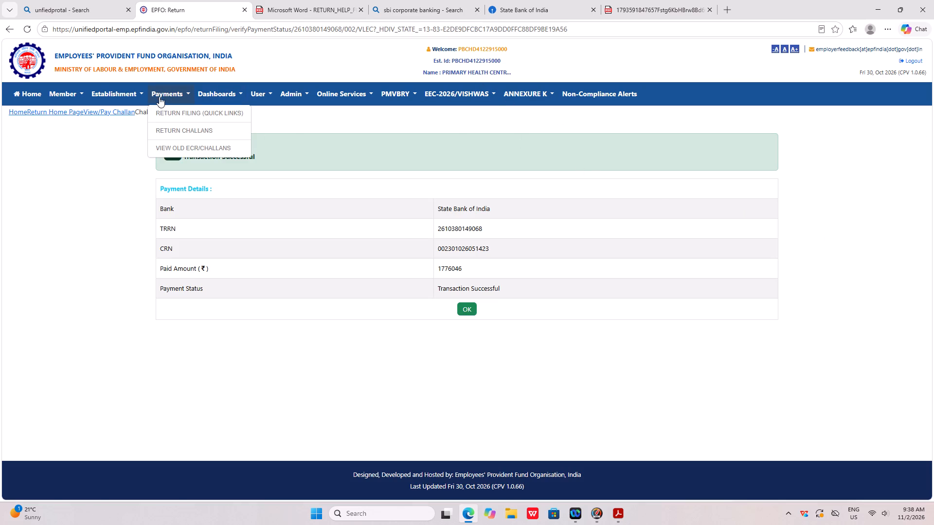
pyautogui.click(130, 97)
pyautogui.click(31, 97)
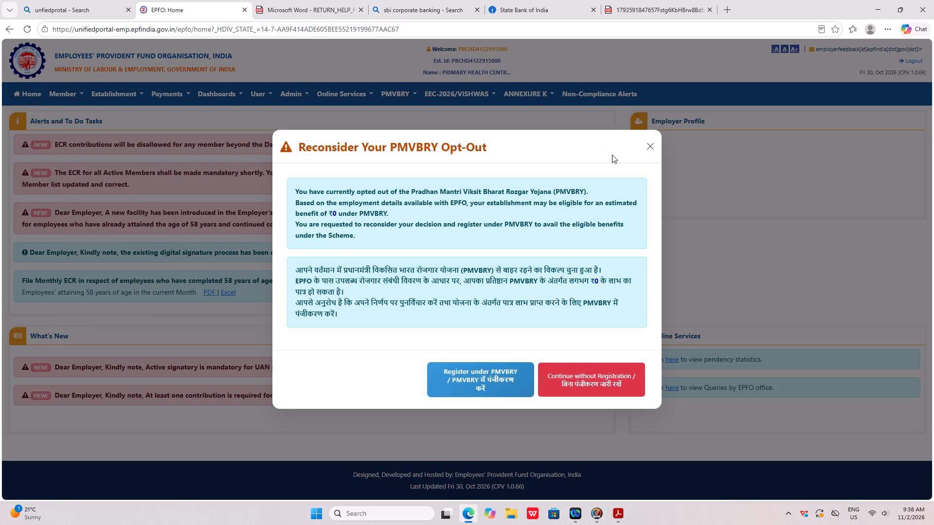
pyautogui.click(648, 147)
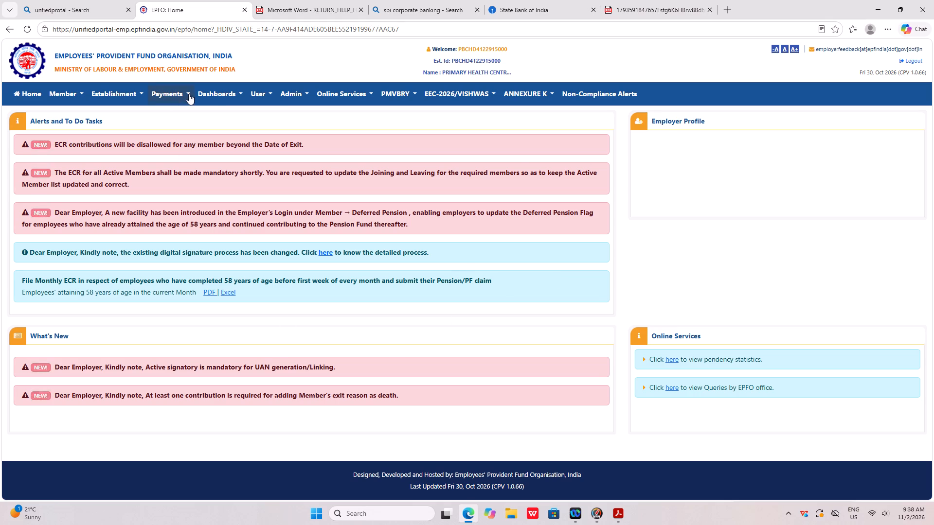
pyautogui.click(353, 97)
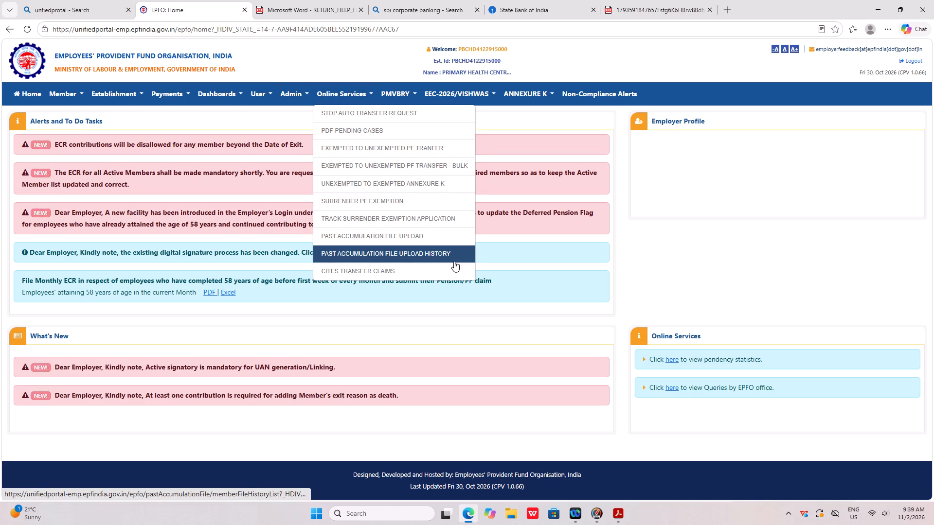
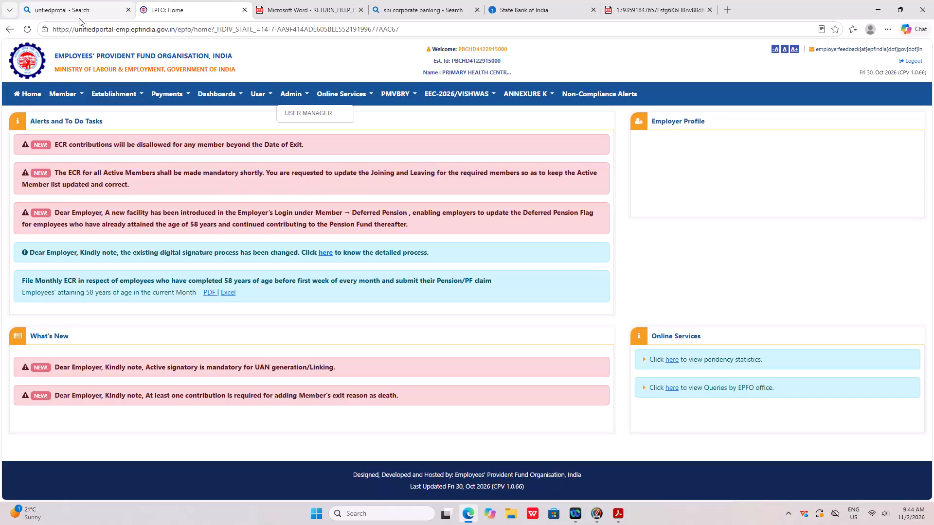
# Open the Vishwas Scheme page, then return to the home page and dismiss the PMVBRY opt-out notice.
pyautogui.click(358, 96)
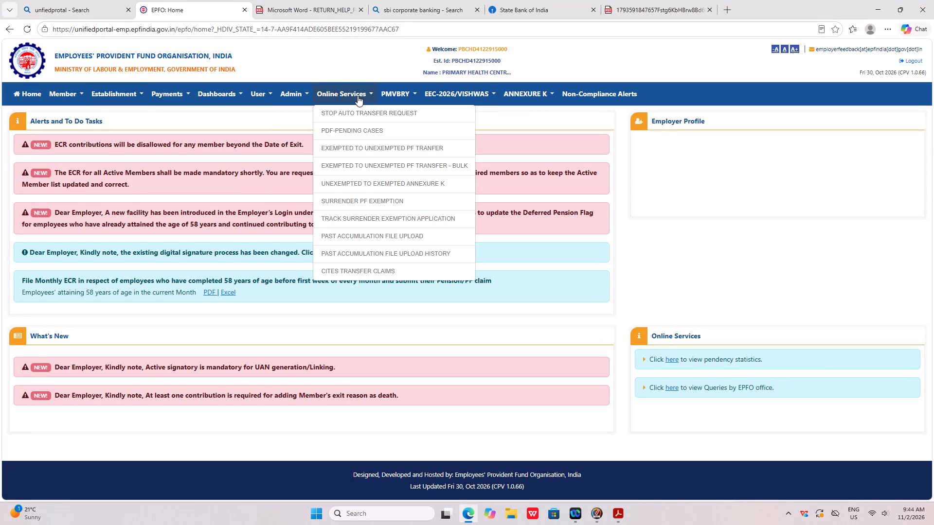
pyautogui.click(390, 96)
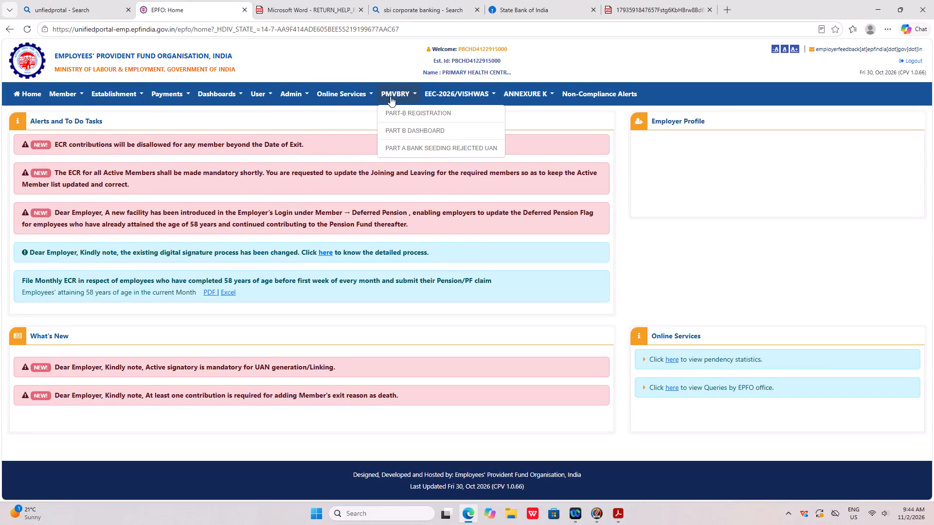
pyautogui.click(435, 96)
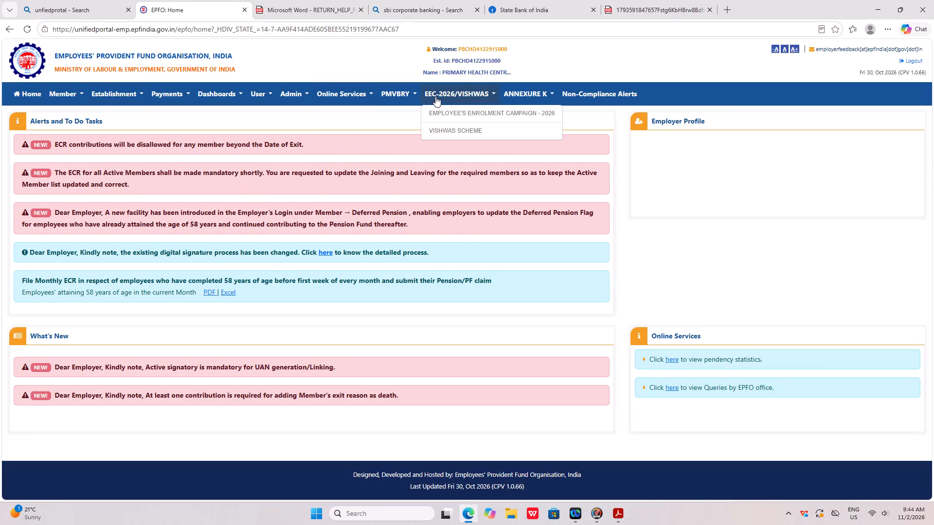
pyautogui.click(453, 130)
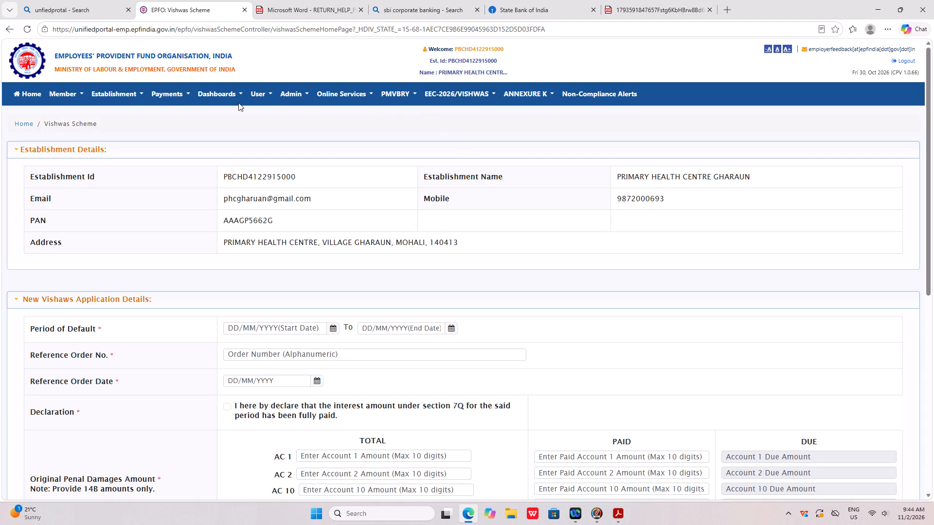
pyautogui.click(30, 94)
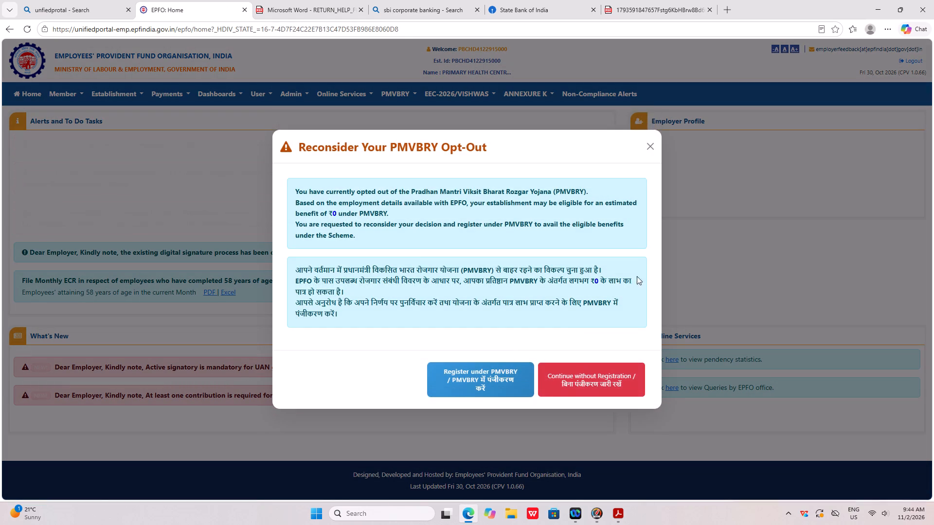
pyautogui.click(651, 141)
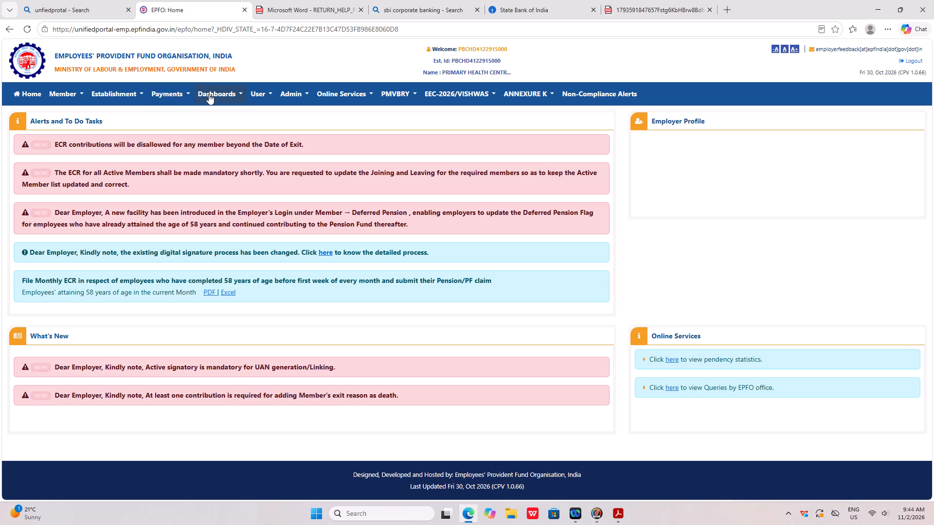
# Open the return challans page, re-verify the OCT-2026 EEC-2026 challan's payment with the bank, and go back to the challan list.
pyautogui.click(176, 94)
pyautogui.click(176, 131)
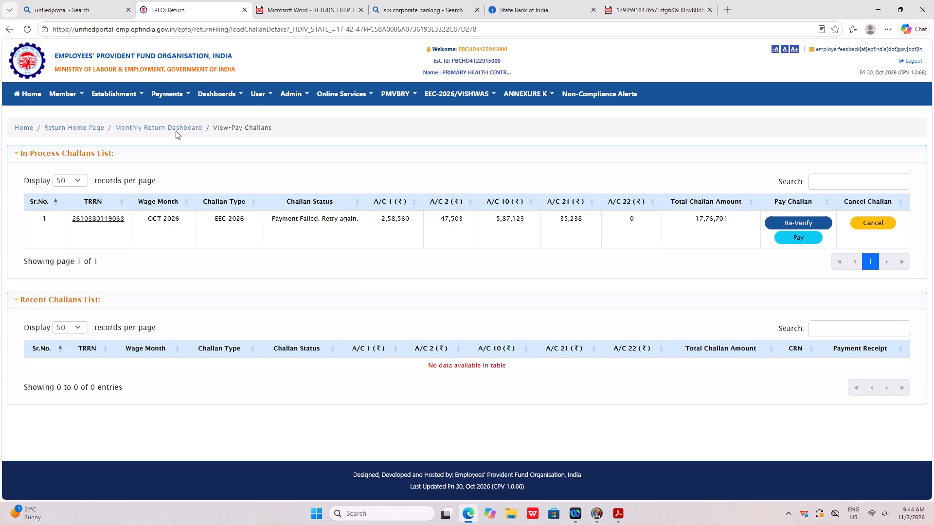
pyautogui.click(172, 95)
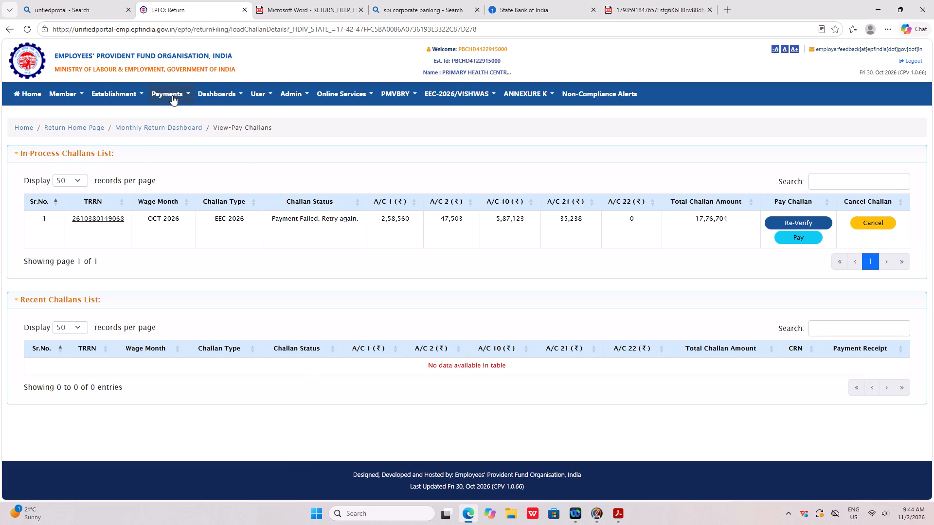
pyautogui.click(180, 129)
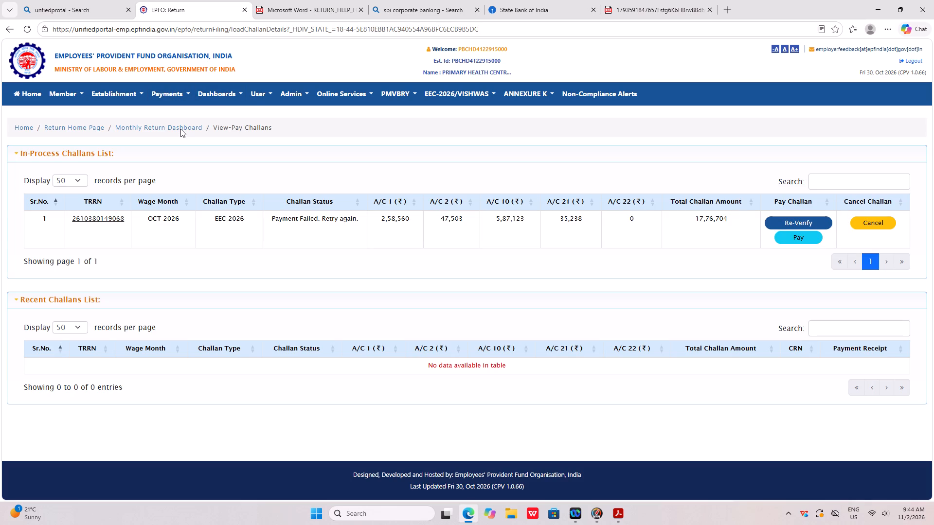
pyautogui.click(784, 219)
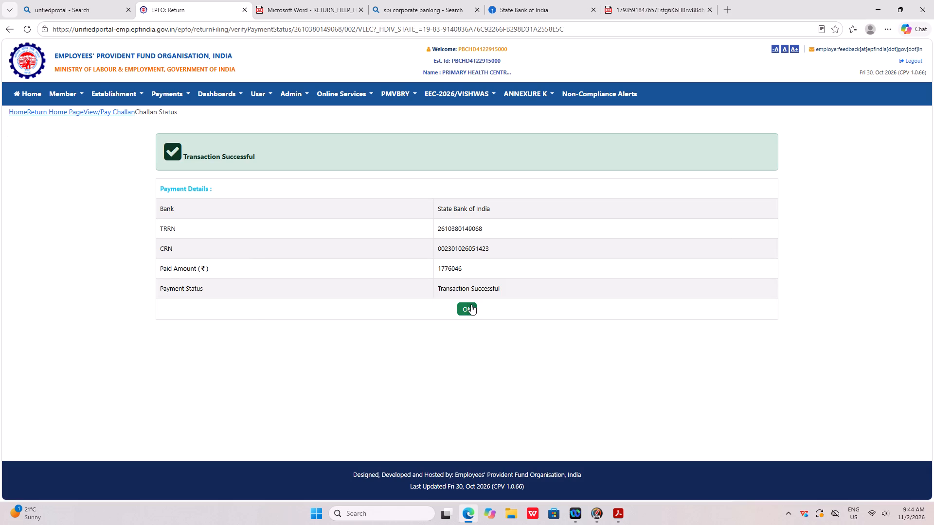
pyautogui.click(471, 304)
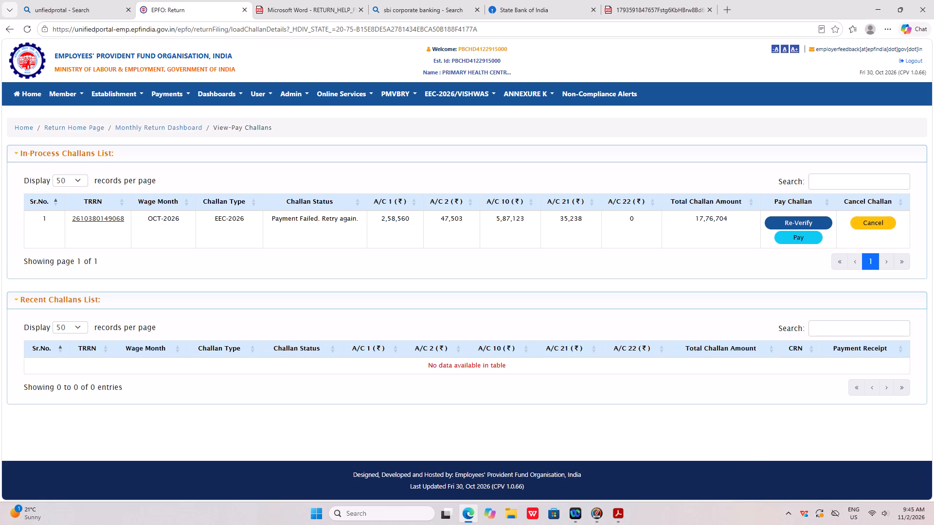
# Check the OCT-2026 challan's listed status and re-verify its payment with the bank once more.
pyautogui.moveTo(274, 218); pyautogui.dragTo(357, 218)
pyautogui.click(334, 248)
pyautogui.click(172, 93)
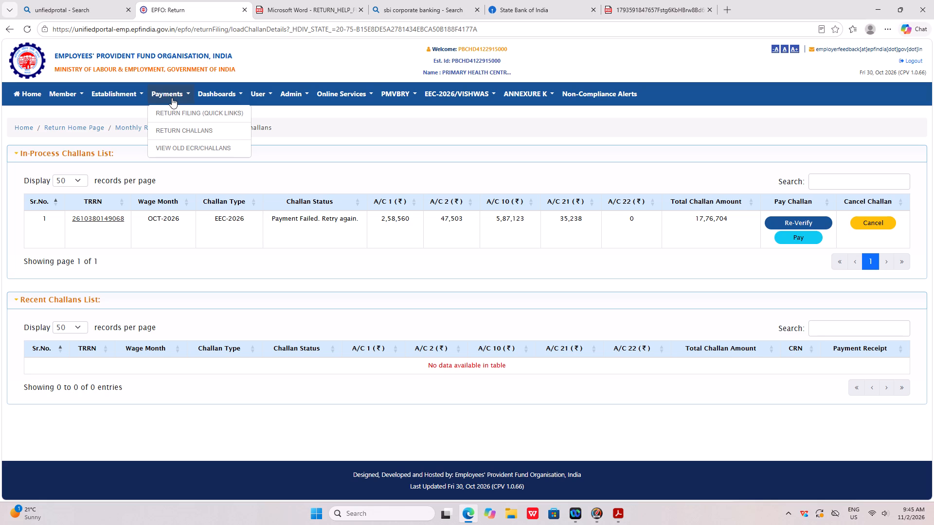
pyautogui.click(777, 222)
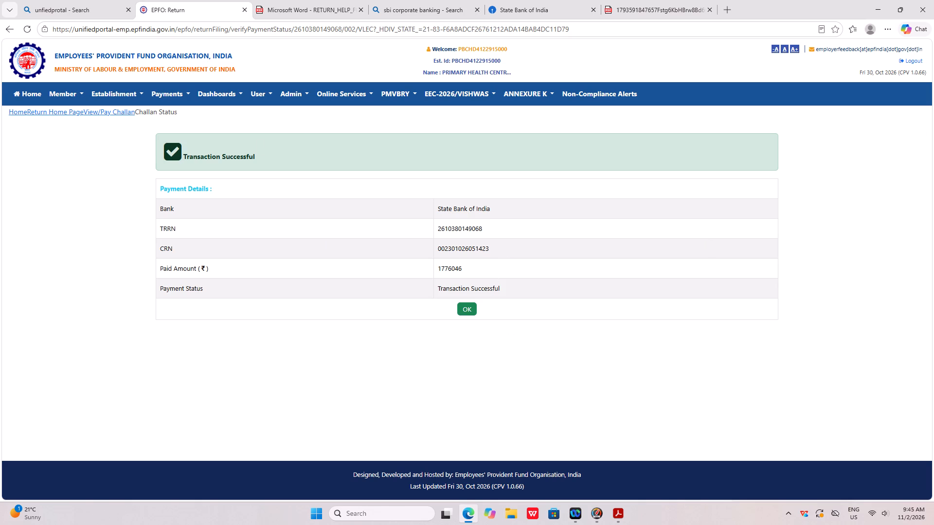
# Open the Prepare 7Q-14B Challan page from the return filing quick links to check for due damages.
pyautogui.click(514, 95)
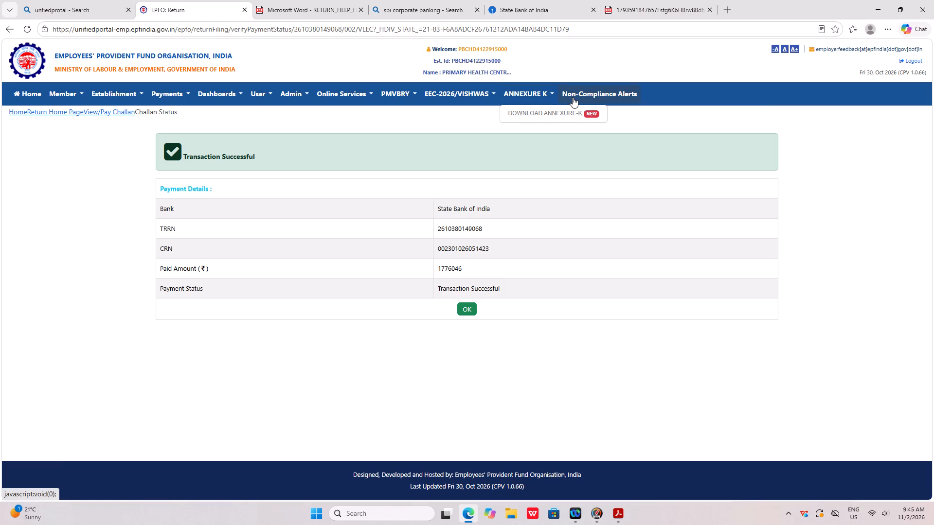
pyautogui.click(177, 95)
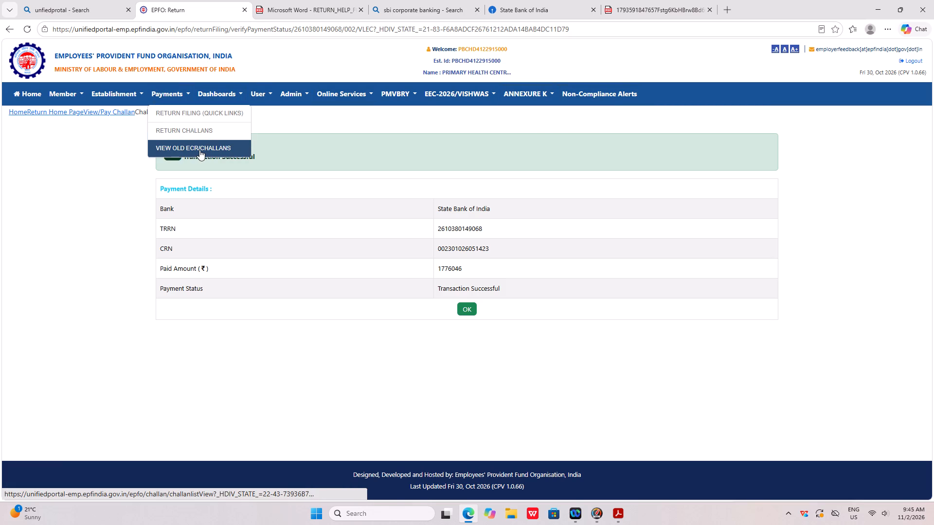
pyautogui.click(200, 115)
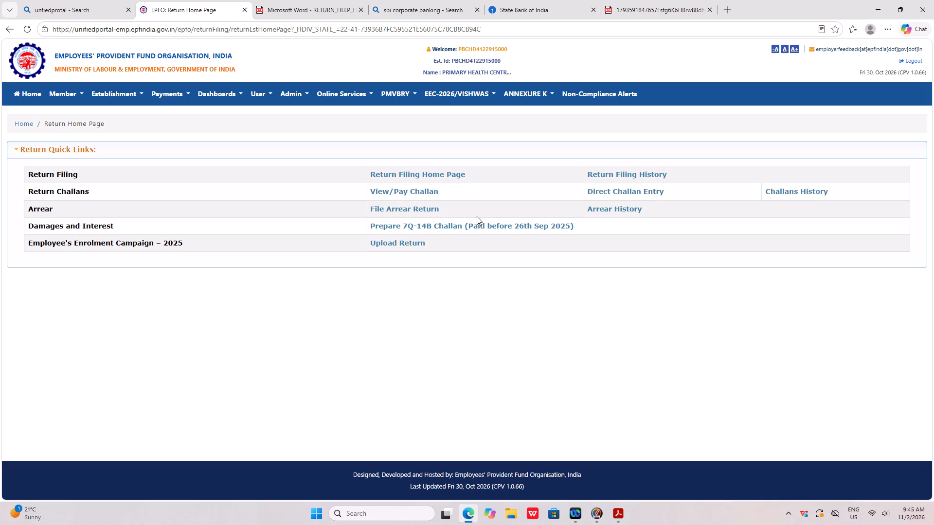
pyautogui.click(477, 223)
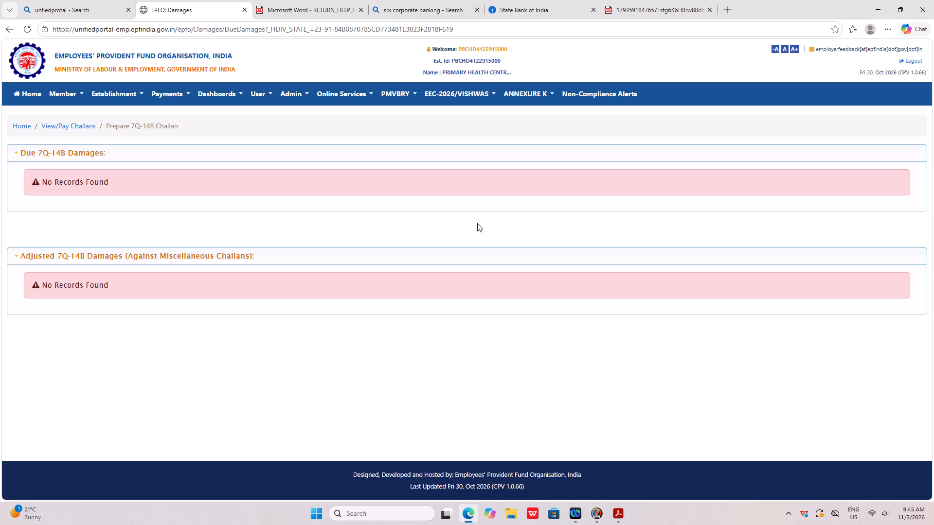
# Open Challans History from the return filing quick links and set the wage month filter to November 2026.
pyautogui.click(168, 92)
pyautogui.click(187, 116)
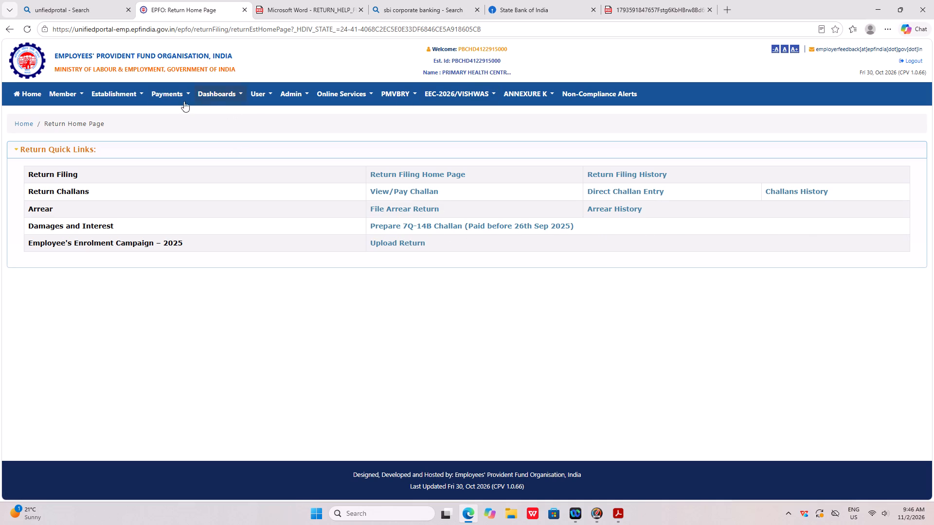
pyautogui.click(157, 98)
pyautogui.click(183, 115)
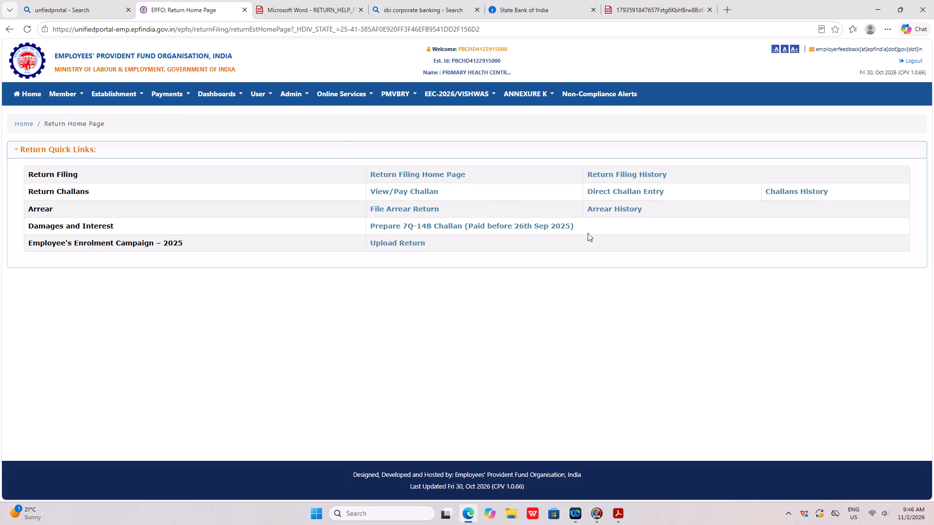
pyautogui.click(806, 192)
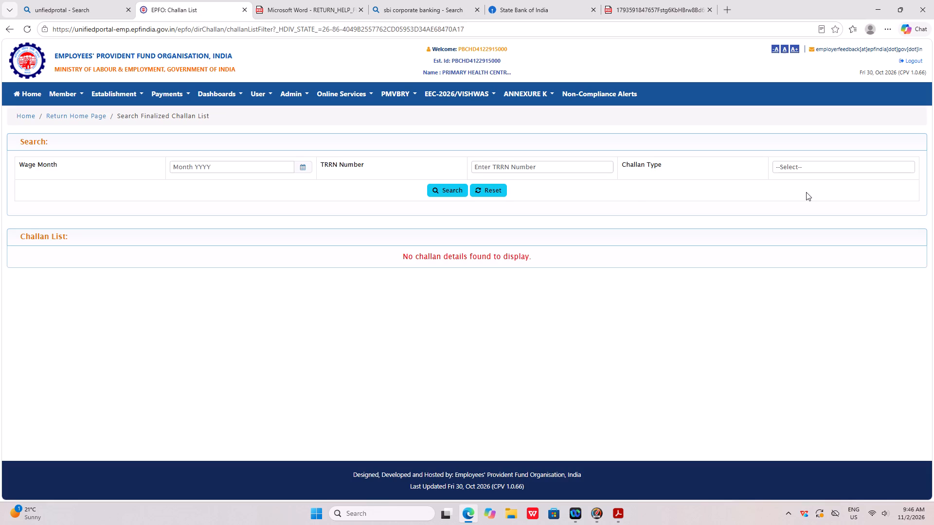
pyautogui.click(218, 167)
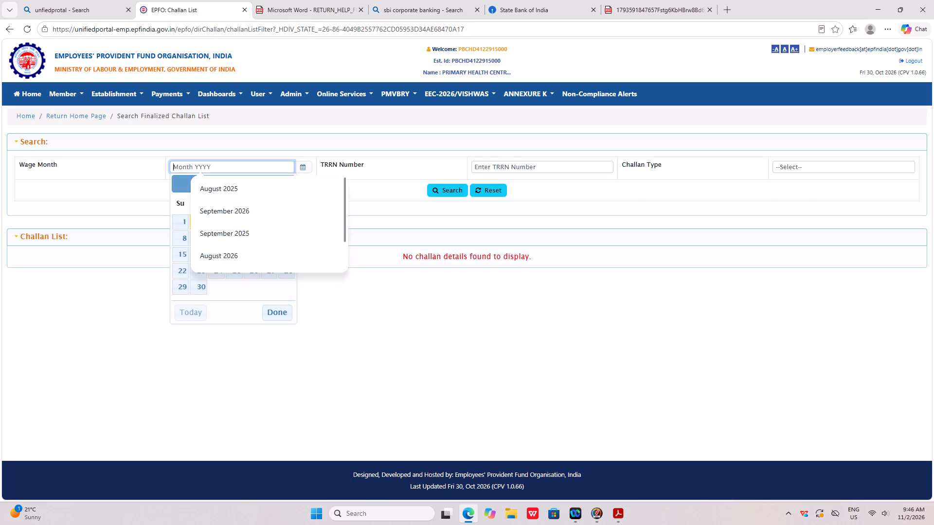
pyautogui.scroll(3, 237, 212)
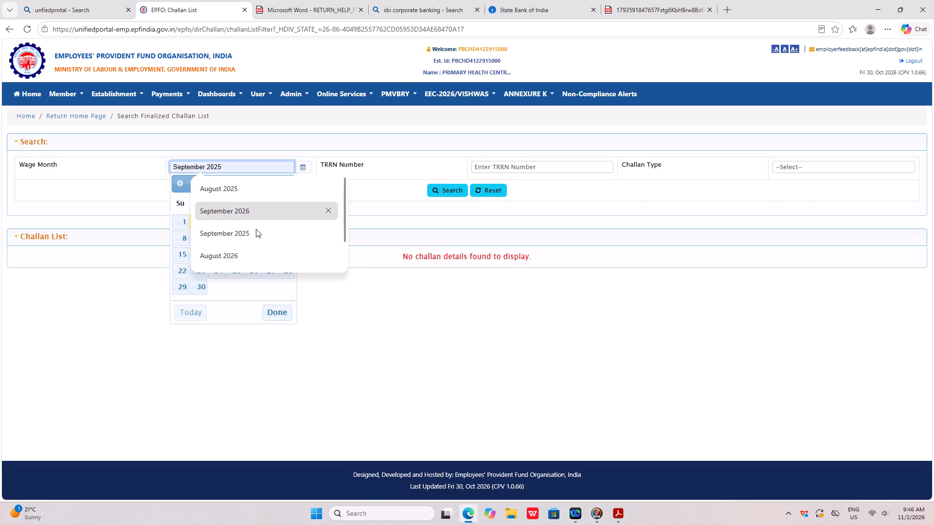
pyautogui.click(435, 324)
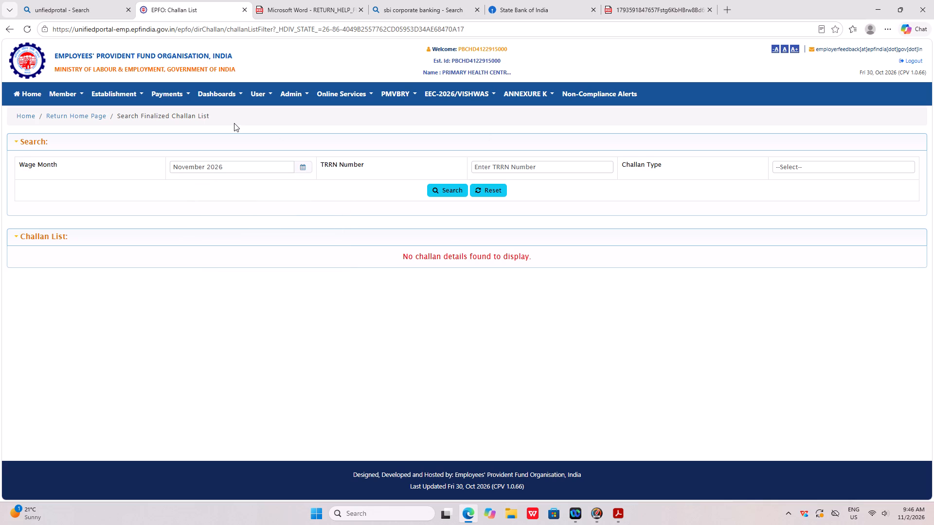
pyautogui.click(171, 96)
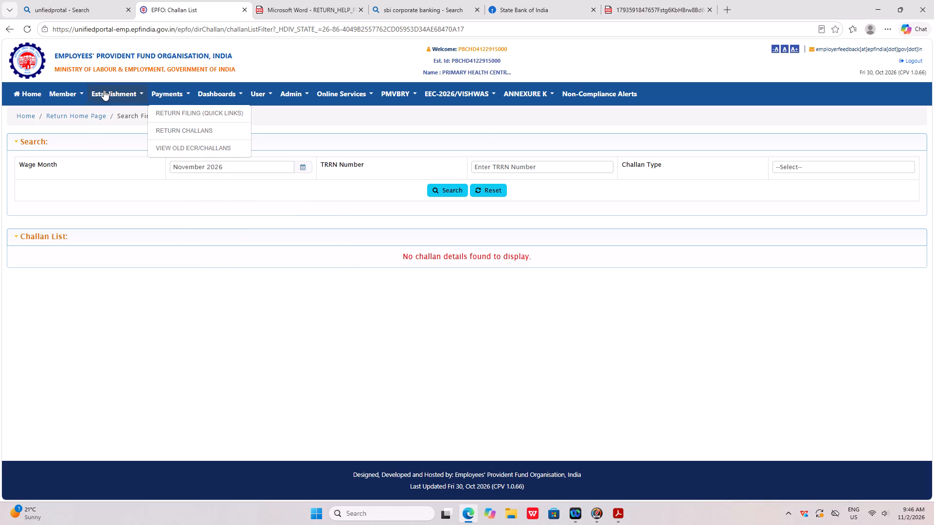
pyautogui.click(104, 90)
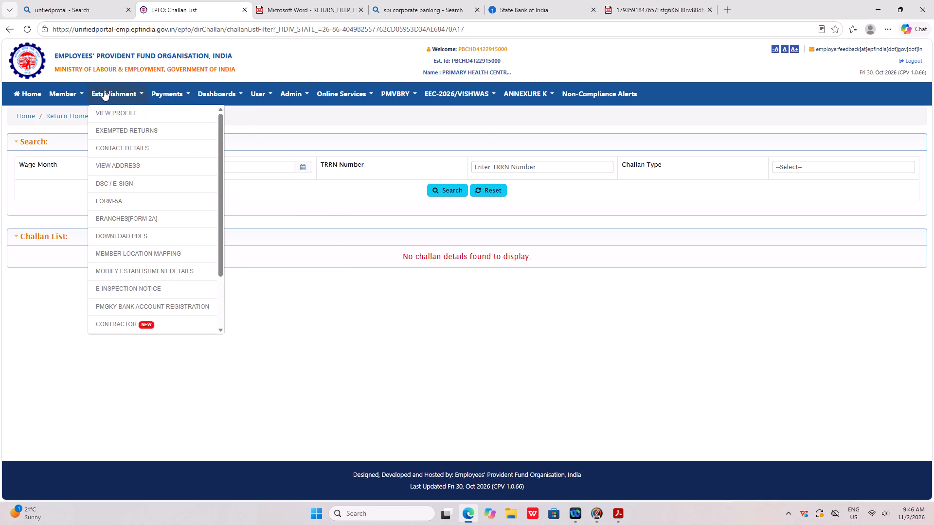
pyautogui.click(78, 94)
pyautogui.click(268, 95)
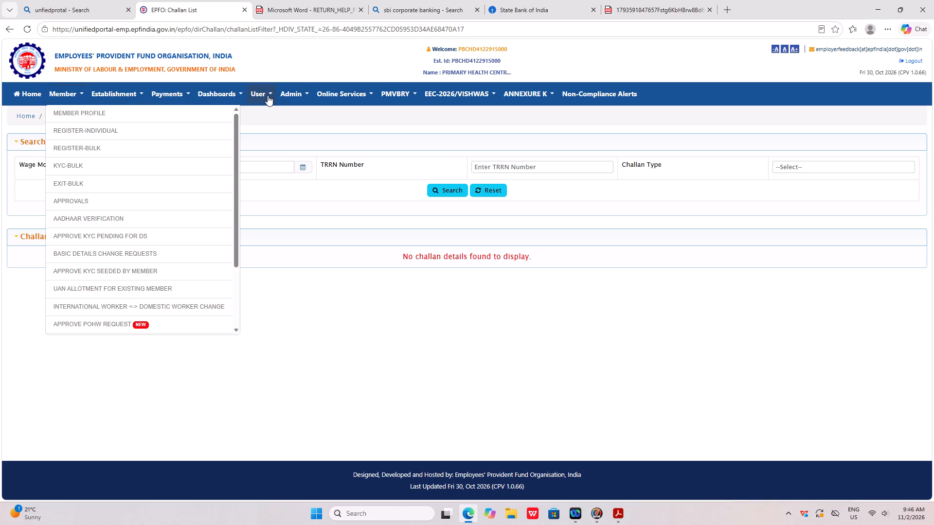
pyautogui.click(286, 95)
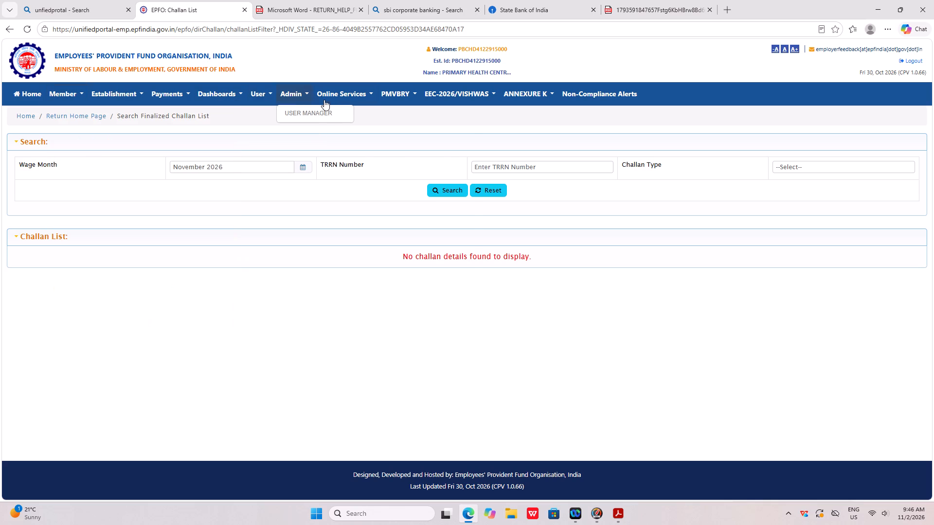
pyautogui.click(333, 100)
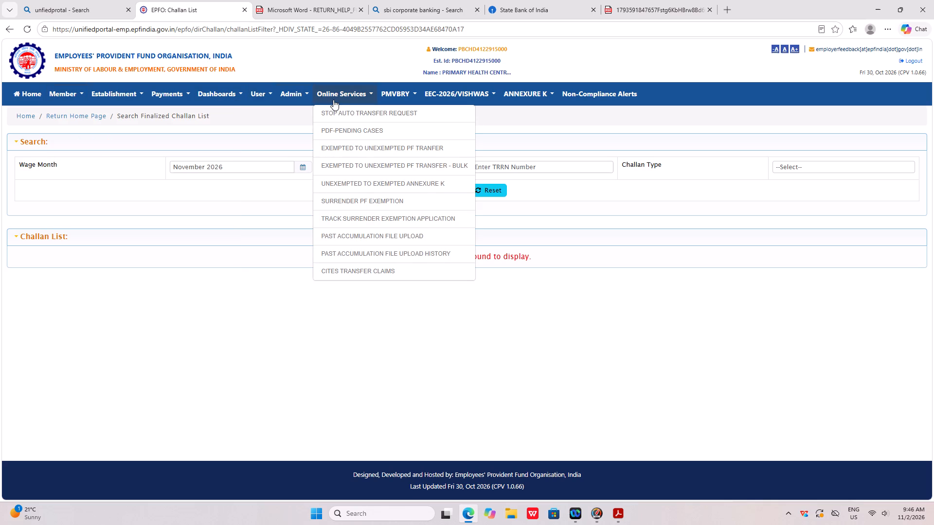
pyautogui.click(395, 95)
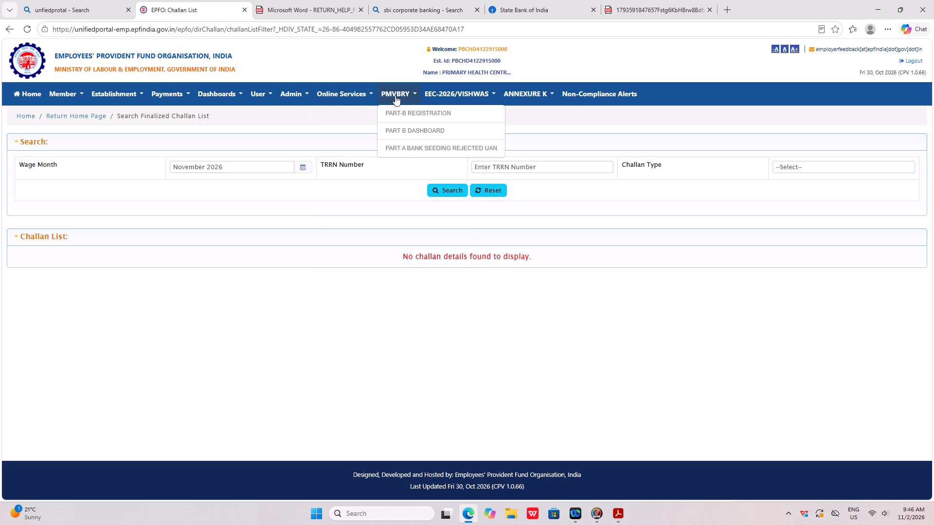
# Open the Employee's Enrolment Campaign 2026 page, view in-process return 200700's summary, and continue from it to the View-Pay Challans page.
pyautogui.click(444, 95)
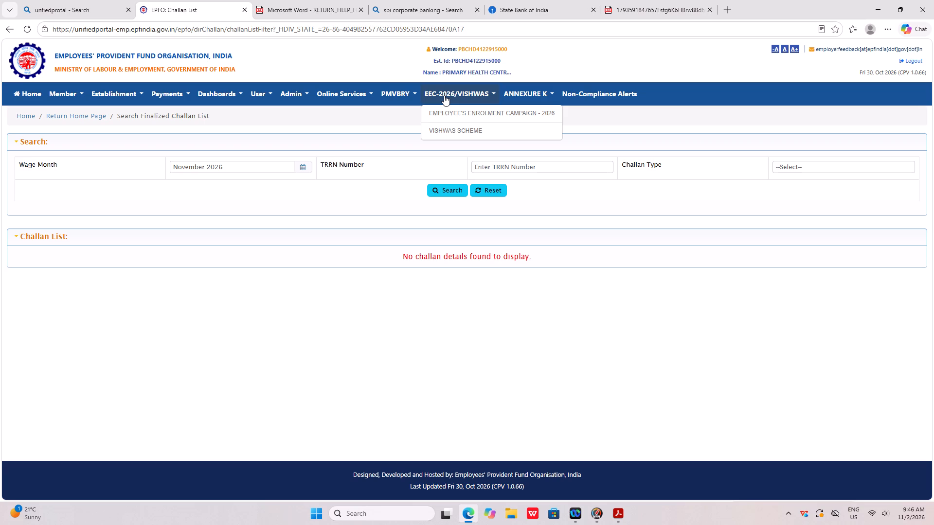
pyautogui.click(451, 113)
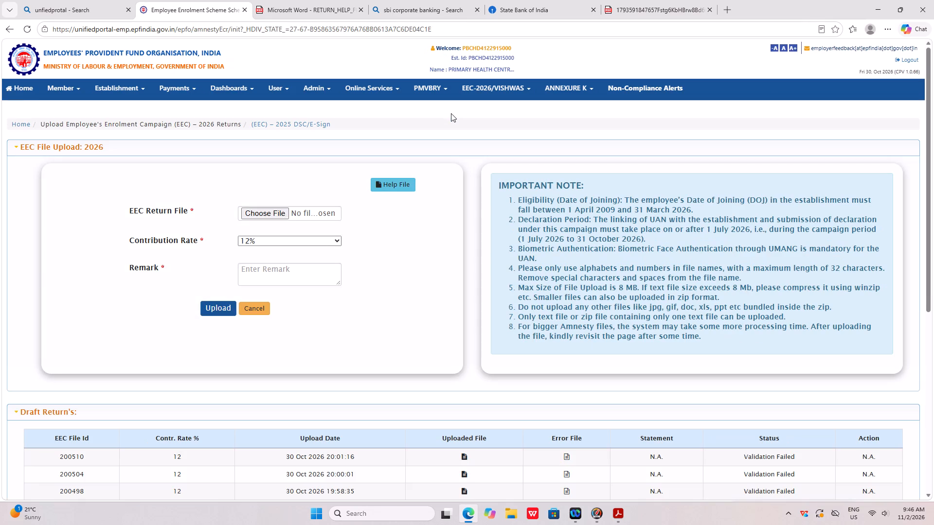
pyautogui.scroll(-9, 586, 367)
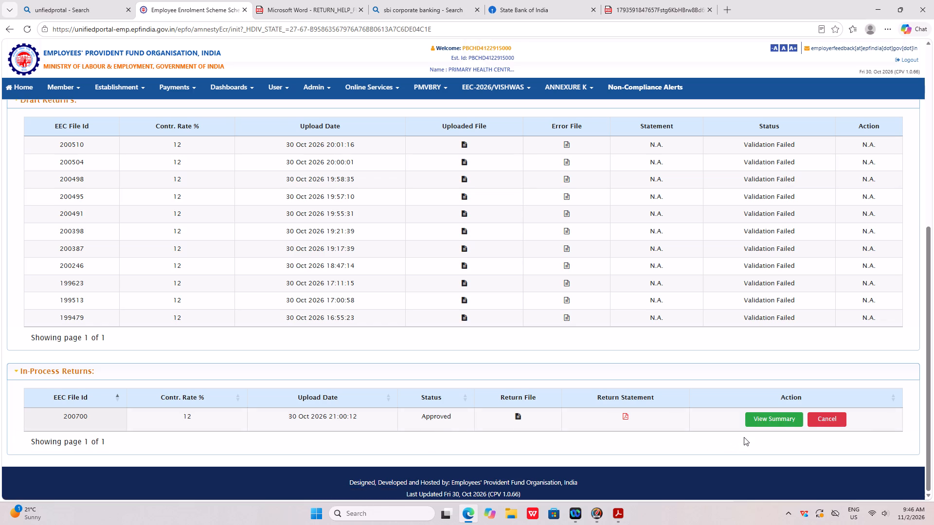
pyautogui.click(768, 419)
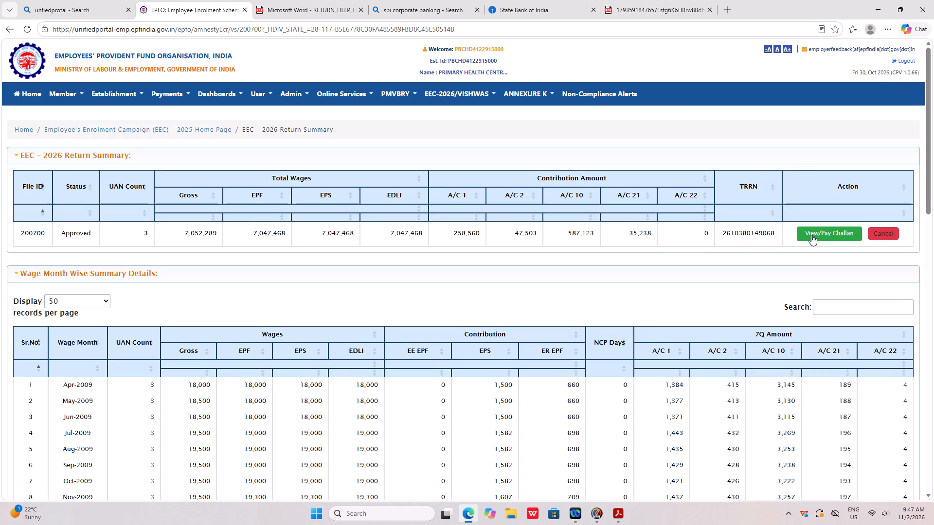
pyautogui.click(813, 232)
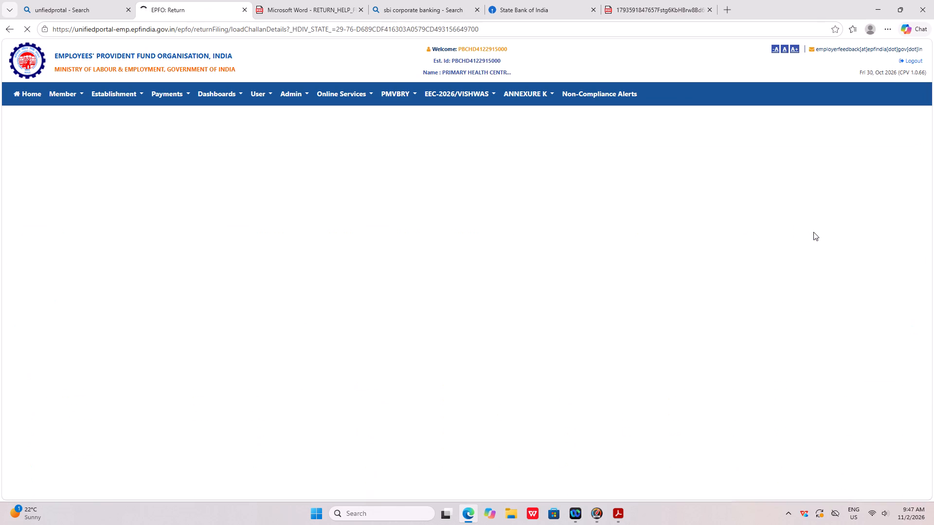
# Verify the OCT-2026 challan's payment status with the bank and copy the TRRN from the payment details.
pyautogui.click(813, 222)
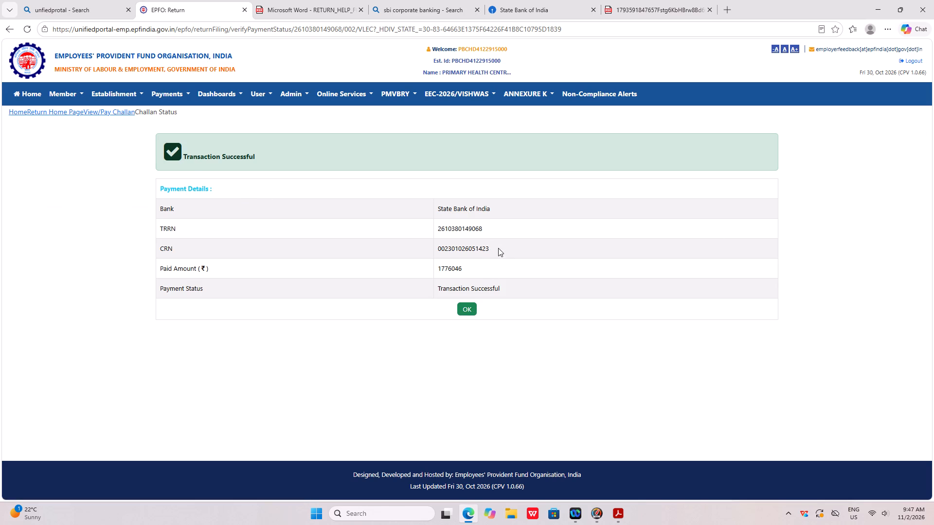
pyautogui.moveTo(486, 232); pyautogui.dragTo(485, 231)
pyautogui.moveTo(485, 231); pyautogui.dragTo(433, 232)
pyautogui.hotkey('ctrl', 'c')
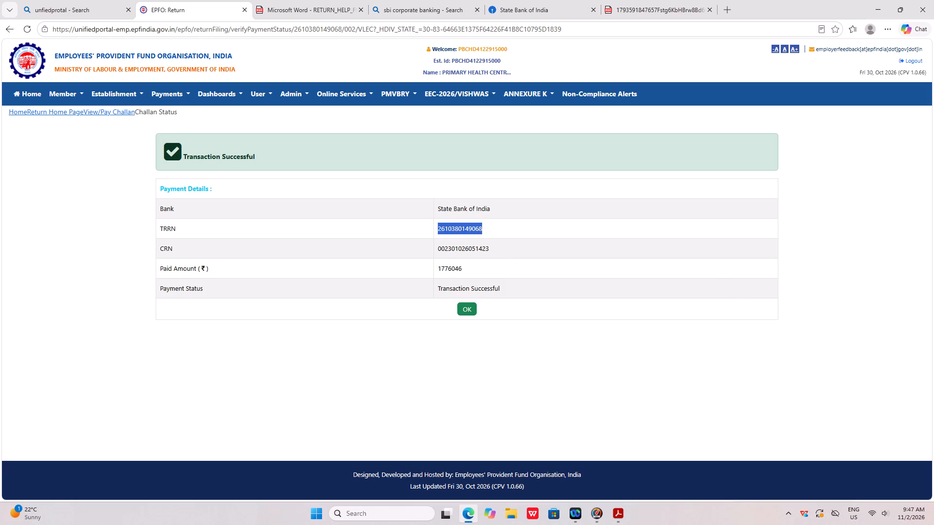
# Open Direct Challan Entry from the return filing quick links and search for challan type 7Q/14B without a wage month.
pyautogui.click(171, 95)
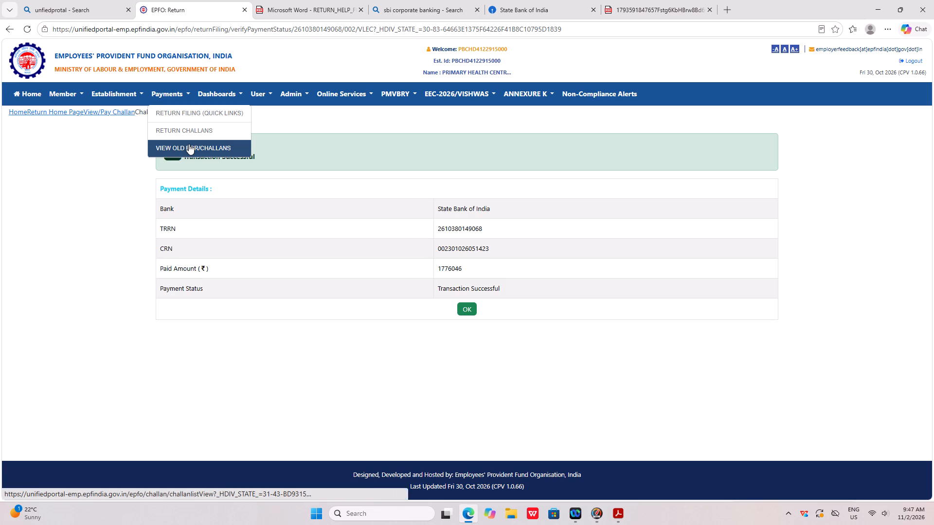
pyautogui.click(207, 115)
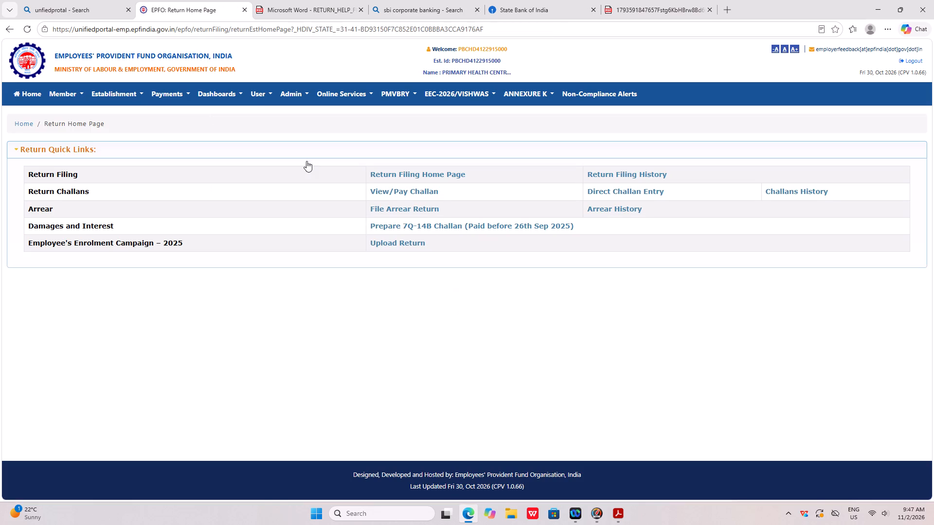
pyautogui.click(625, 190)
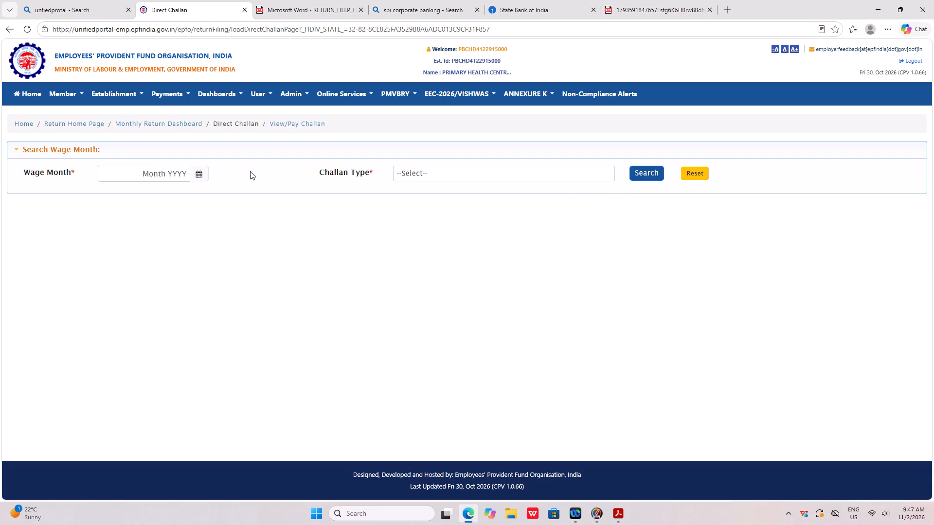
pyautogui.click(439, 175)
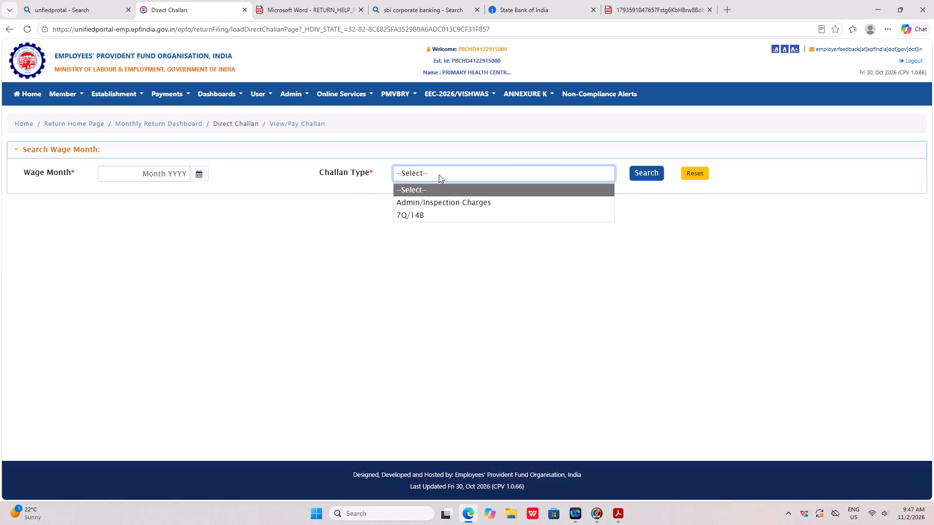
pyautogui.click(451, 209)
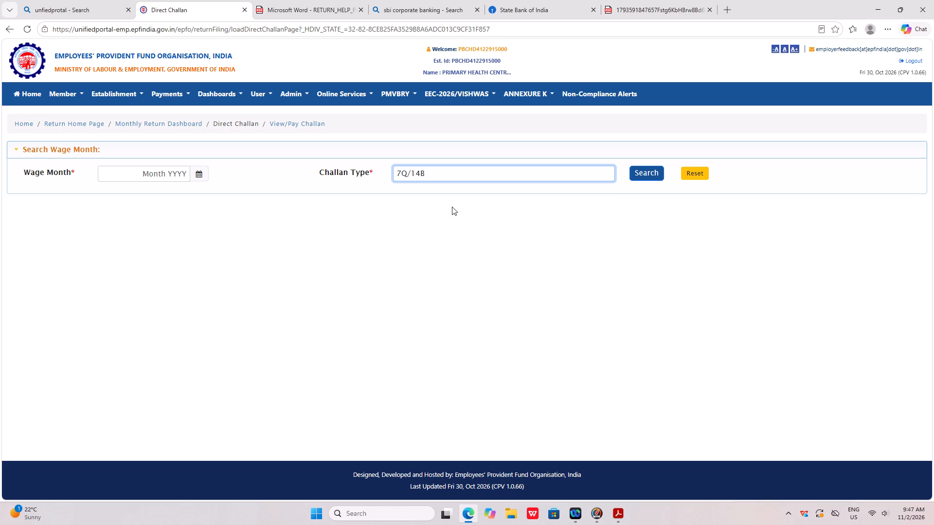
pyautogui.click(655, 171)
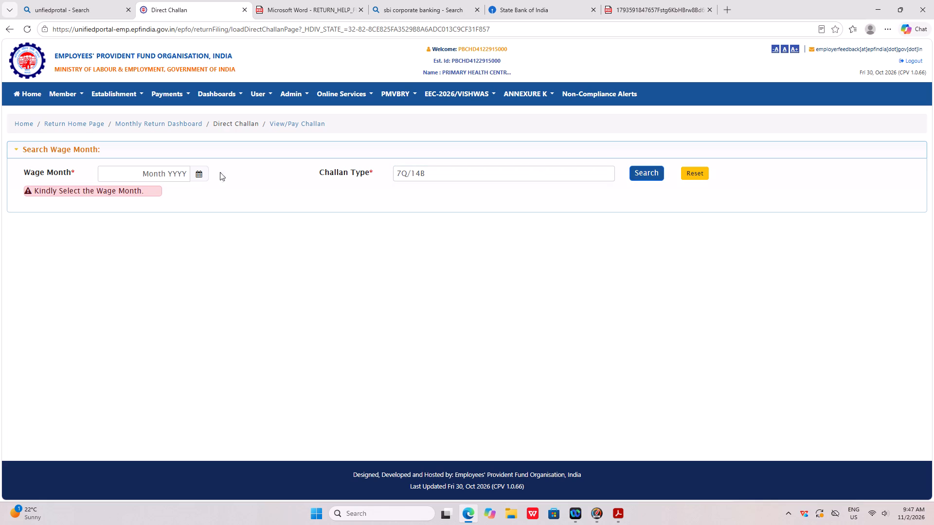
# Open the Monthly Return Dashboard from the Direct Challan page and try to view the Non-Compliance Alerts.
pyautogui.click(177, 122)
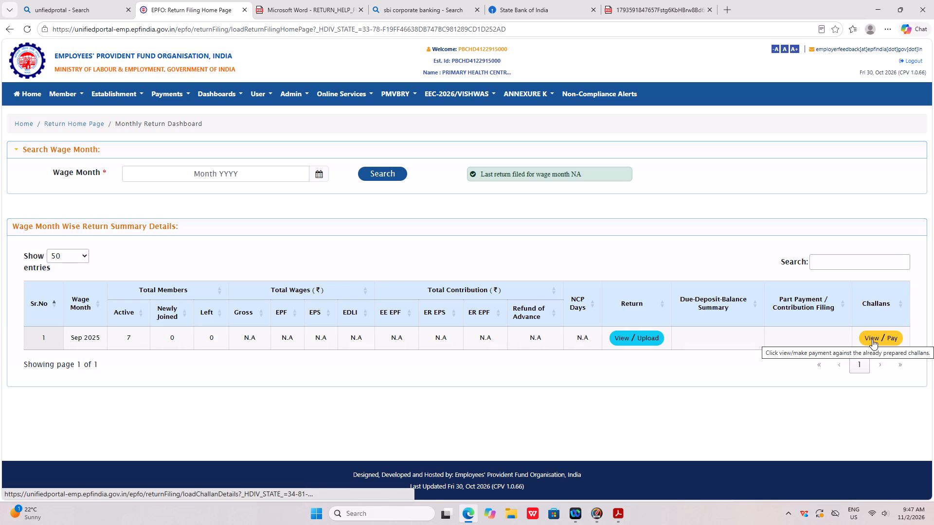
pyautogui.click(588, 90)
pyautogui.click(575, 224)
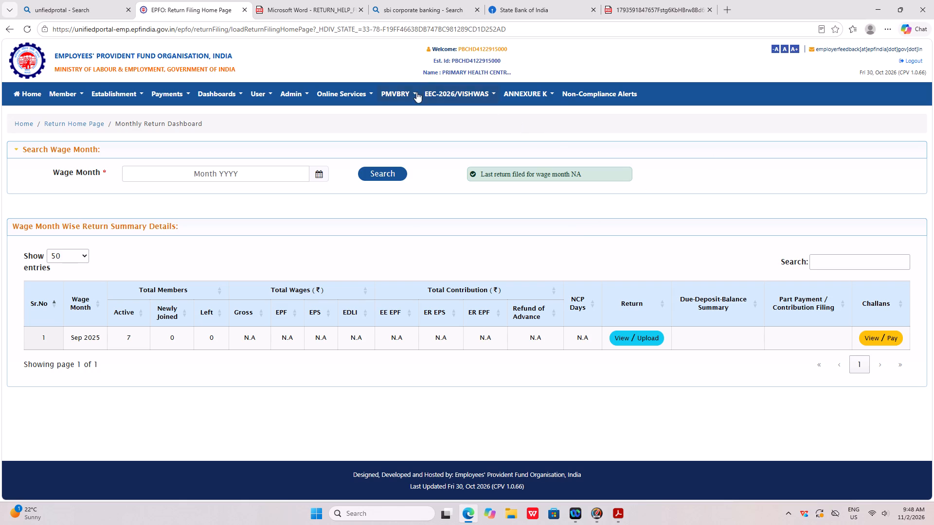
# Open the Employee's Enrolment Campaign 2026 upload page and view the summary of return 200700.
pyautogui.click(434, 90)
pyautogui.click(469, 108)
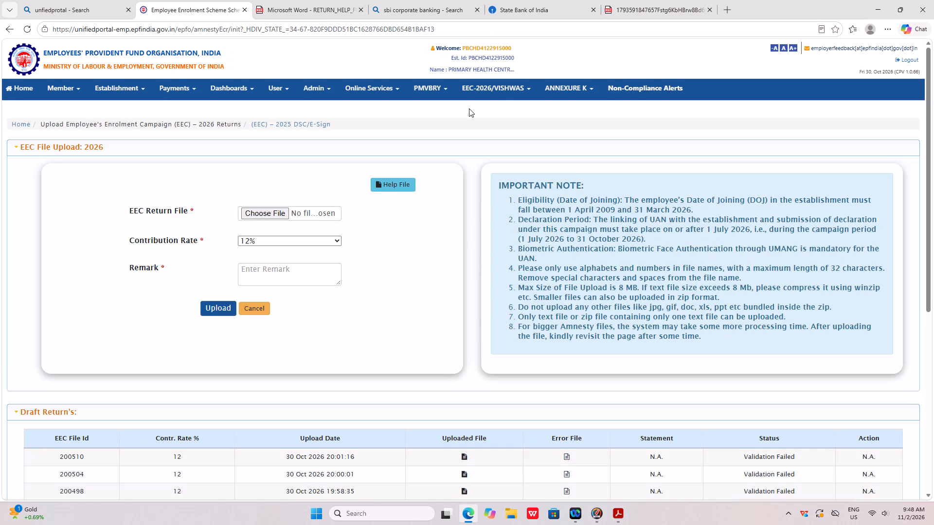
pyautogui.scroll(-10, 388, 307)
pyautogui.click(786, 421)
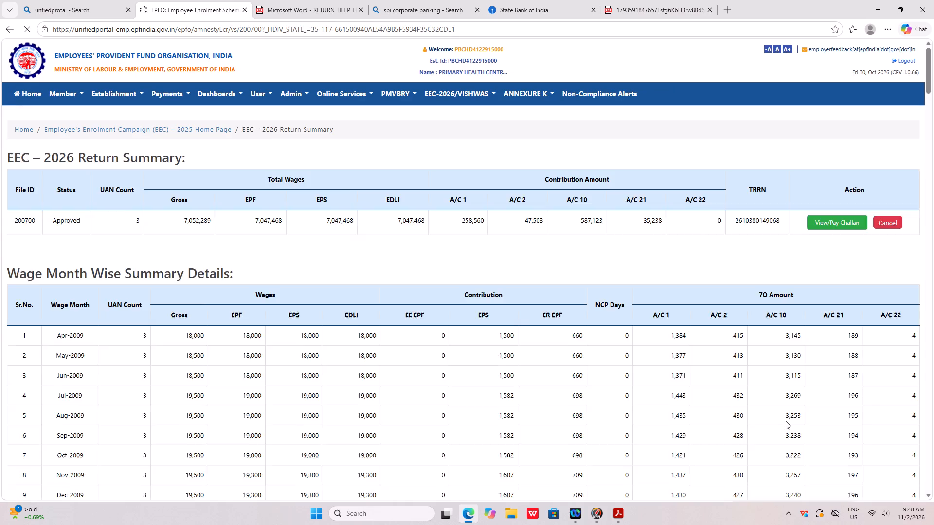
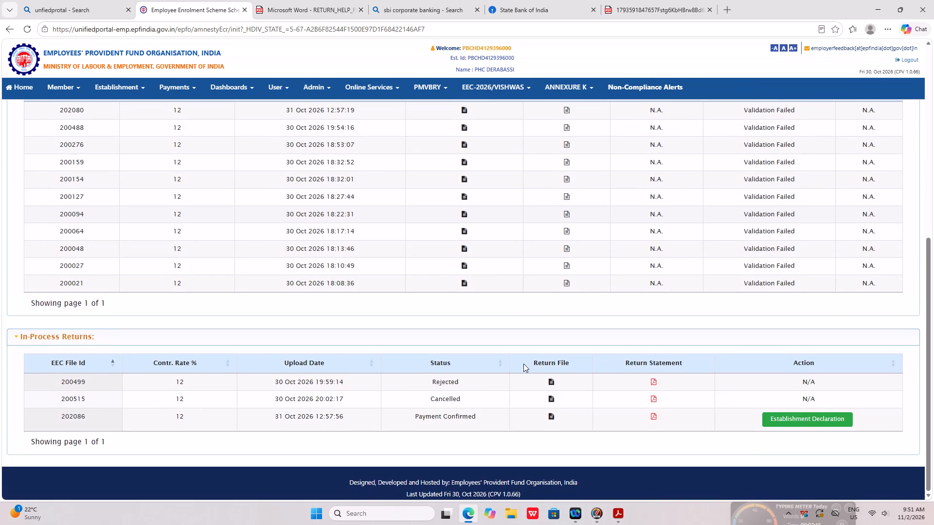
# Examine the draft and in-process returns and the important notes on the Employee's Enrolment Campaign 2026 upload page.
pyautogui.scroll(4, 523, 364)
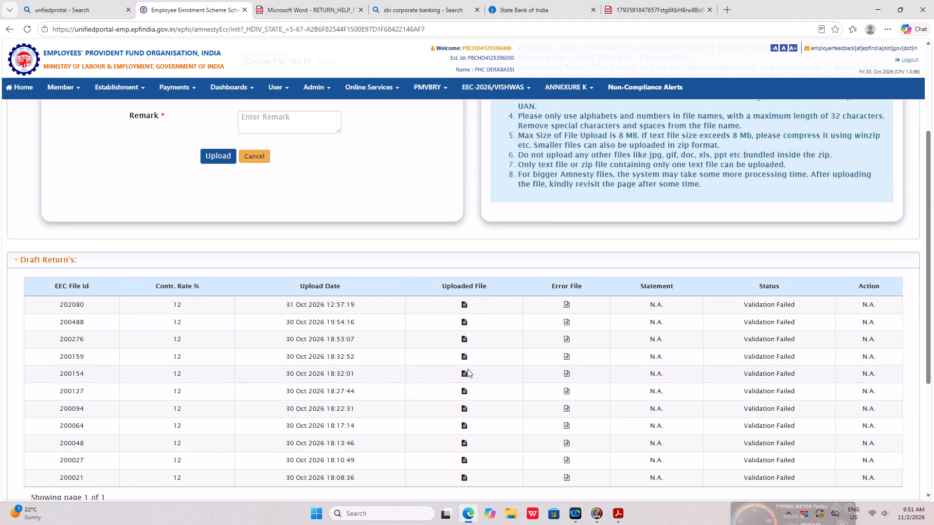
pyautogui.scroll(-5, 467, 369)
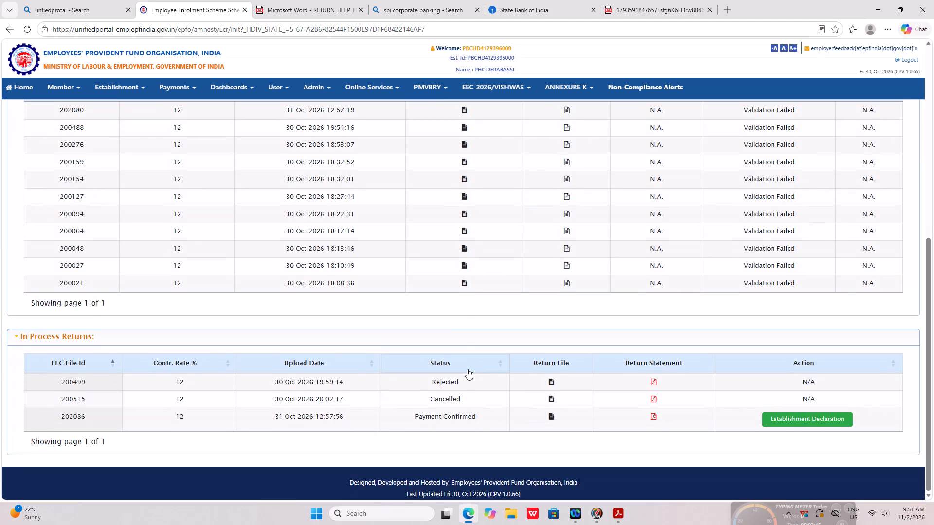
pyautogui.scroll(7, 467, 369)
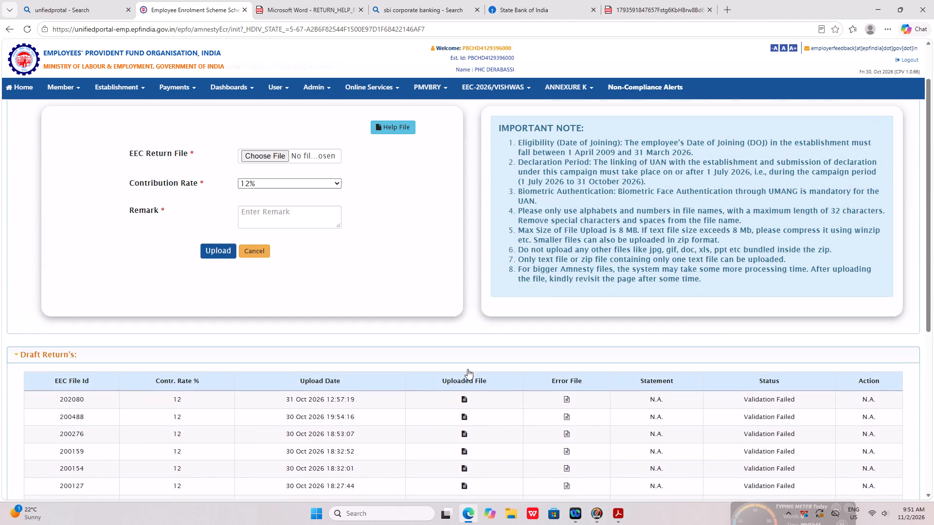
pyautogui.scroll(4, 467, 369)
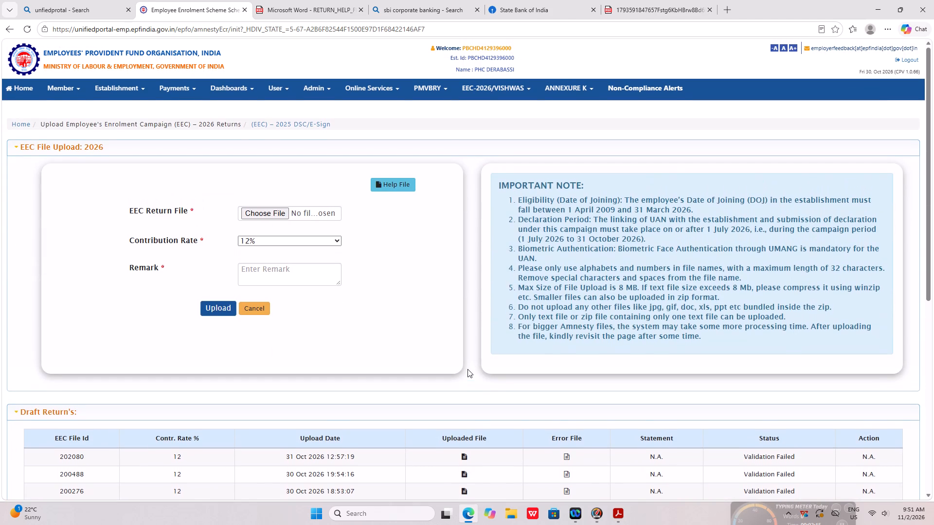
pyautogui.scroll(-8, 467, 369)
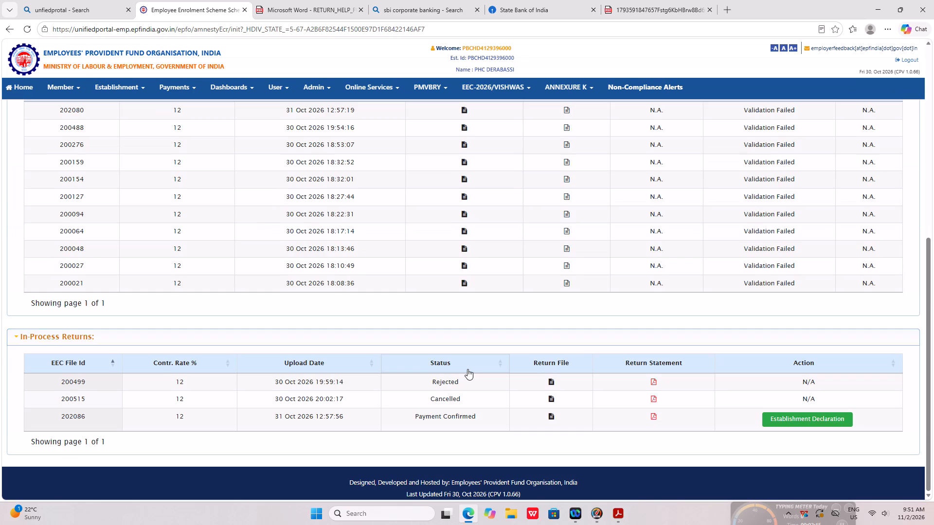
pyautogui.scroll(8, 467, 369)
# Reopen the campaign's return upload page from the return filing quick links and view the Establishment Declaration form for return 202086.
pyautogui.click(170, 92)
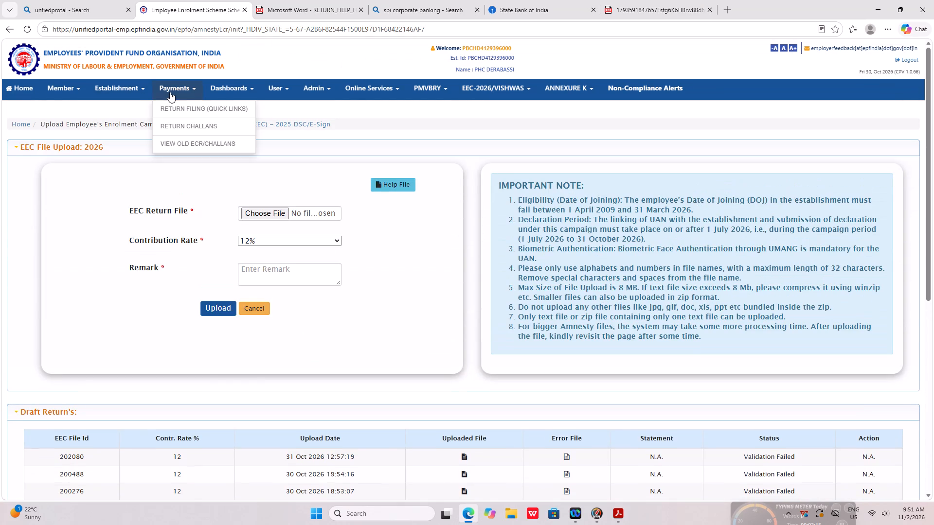
pyautogui.click(211, 109)
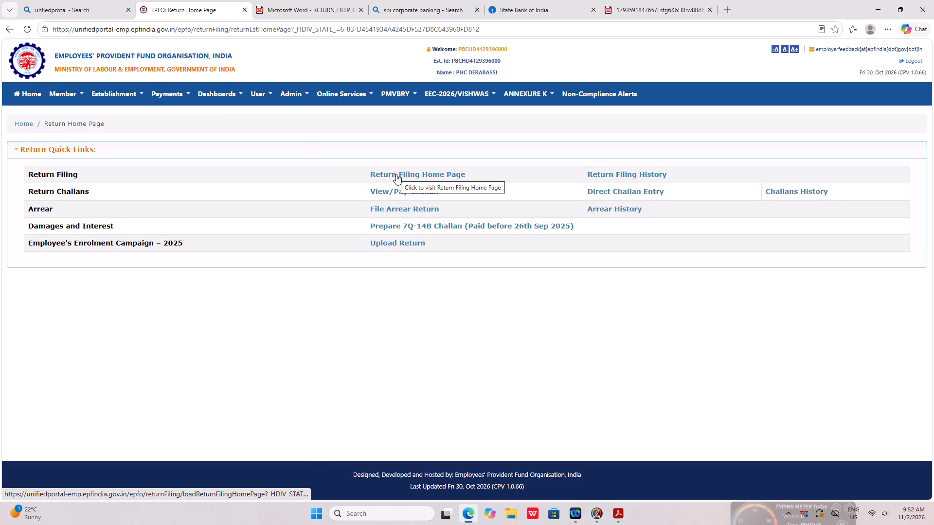
pyautogui.click(403, 242)
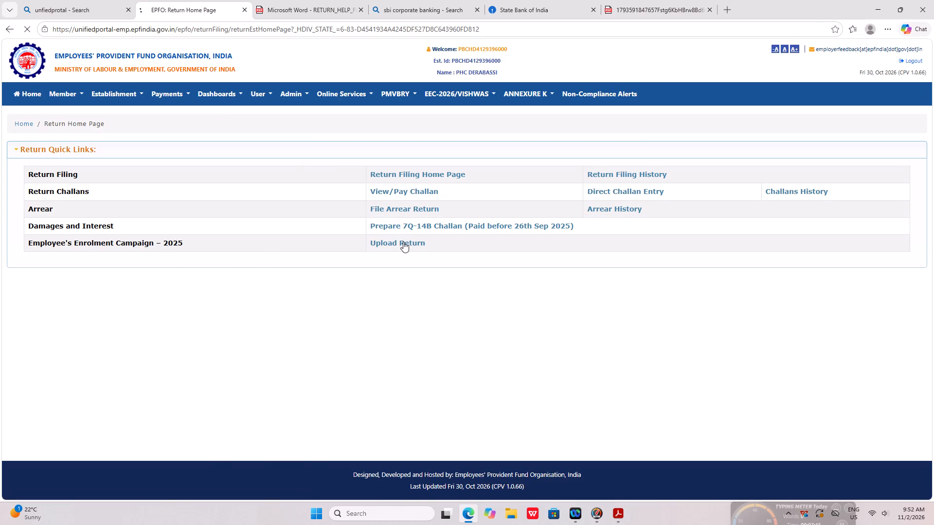
pyautogui.scroll(-6, 454, 294)
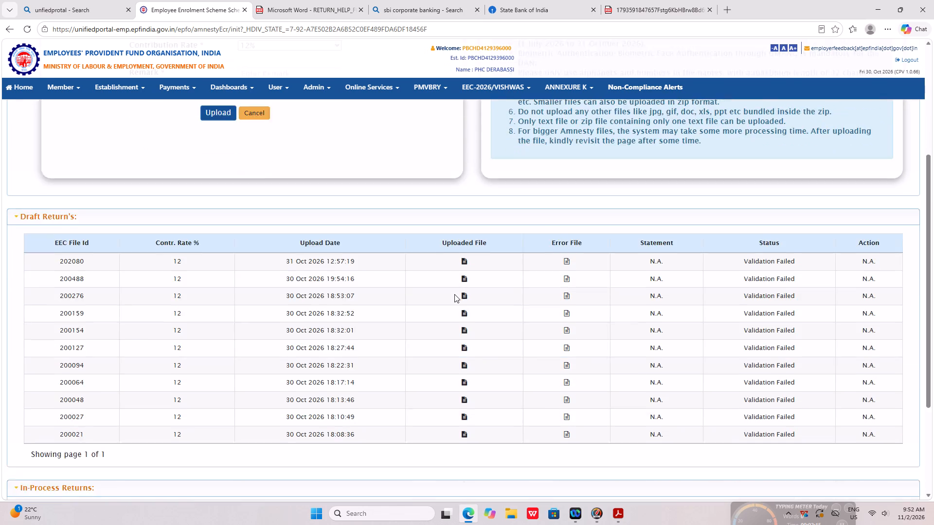
pyautogui.scroll(-5, 454, 294)
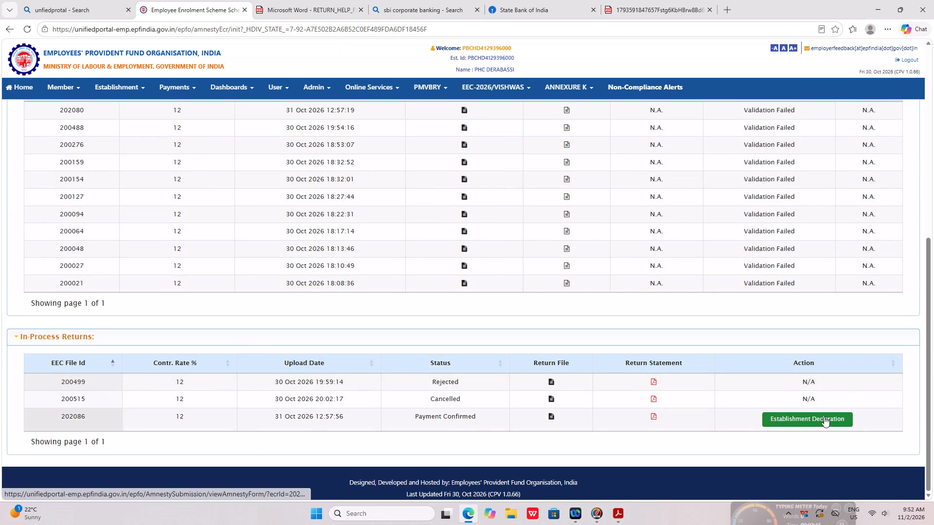
pyautogui.click(824, 417)
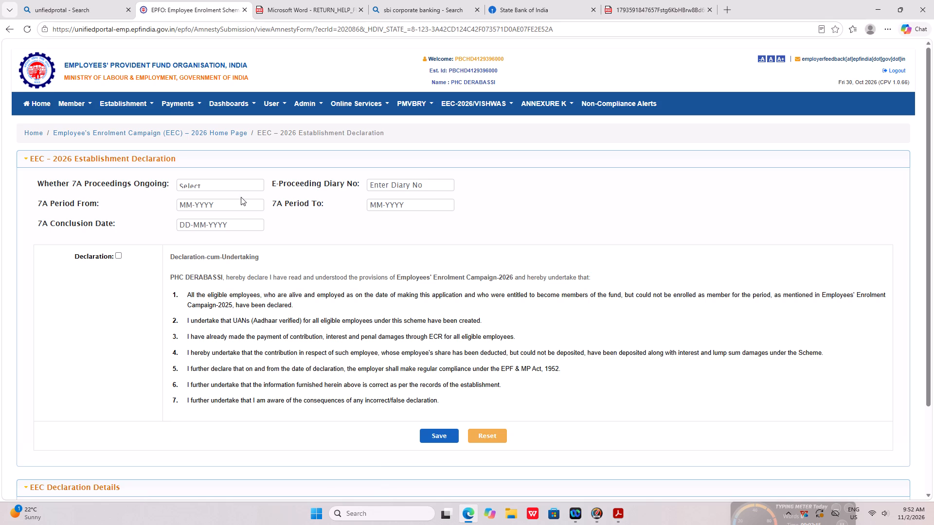
pyautogui.scroll(-4, 241, 197)
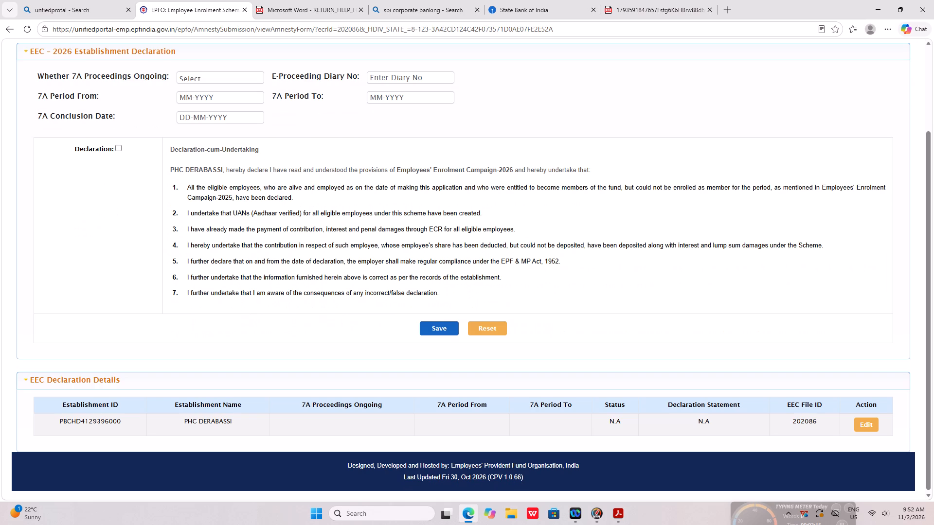
pyautogui.scroll(7, 241, 197)
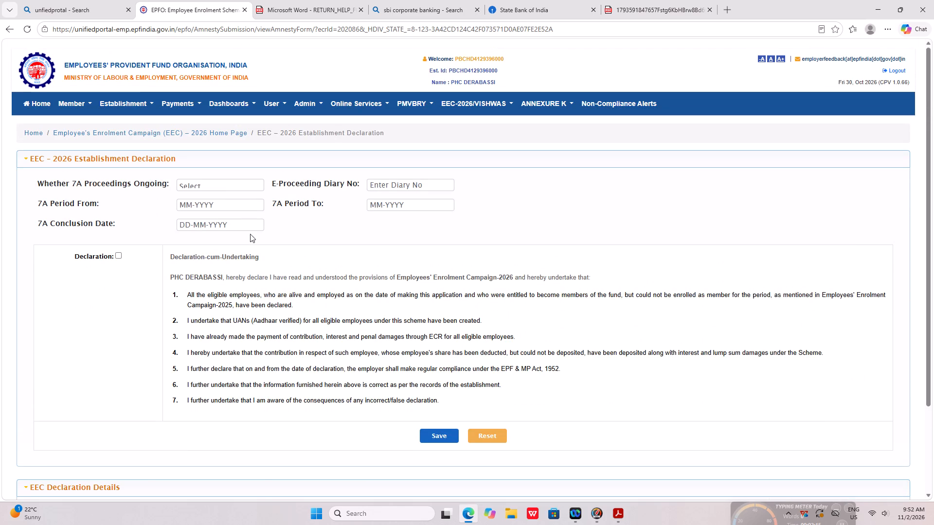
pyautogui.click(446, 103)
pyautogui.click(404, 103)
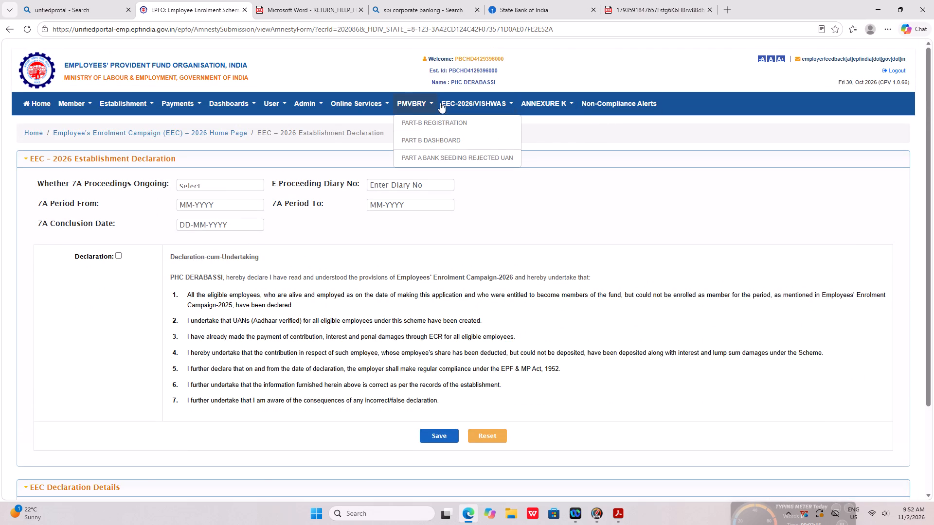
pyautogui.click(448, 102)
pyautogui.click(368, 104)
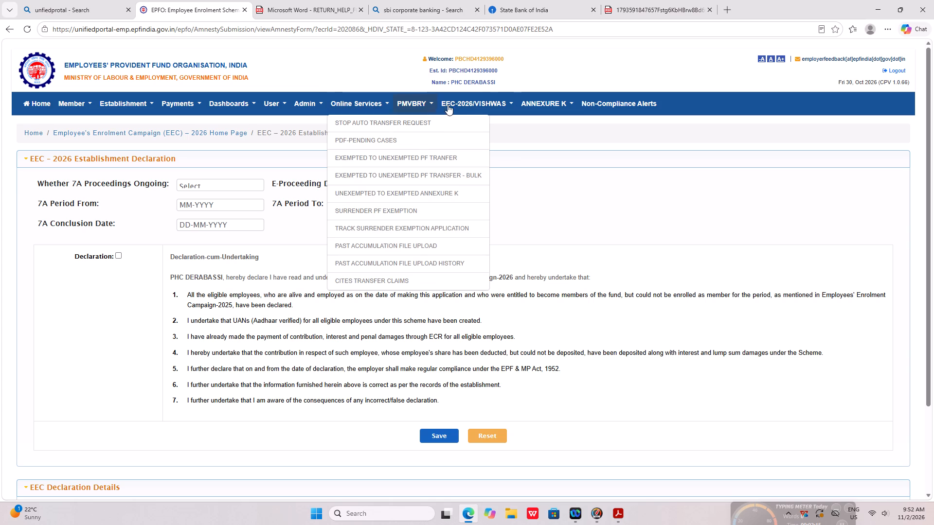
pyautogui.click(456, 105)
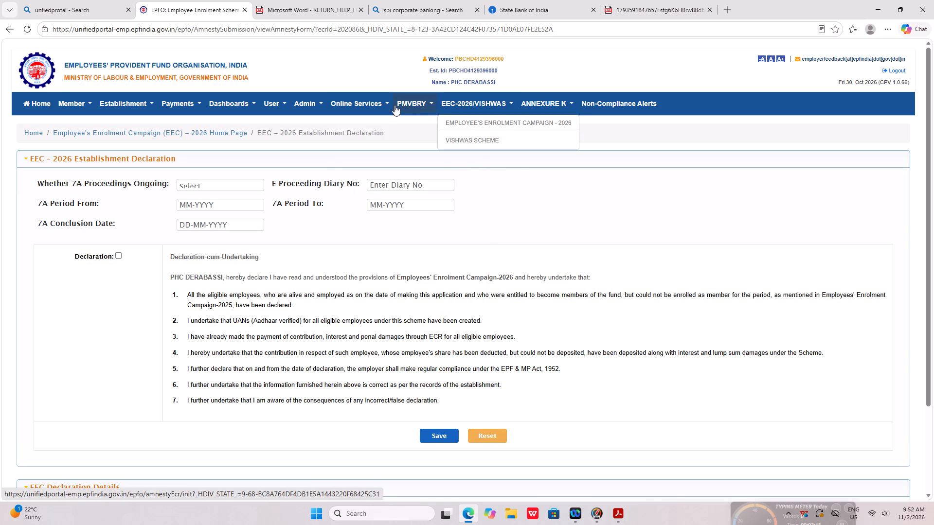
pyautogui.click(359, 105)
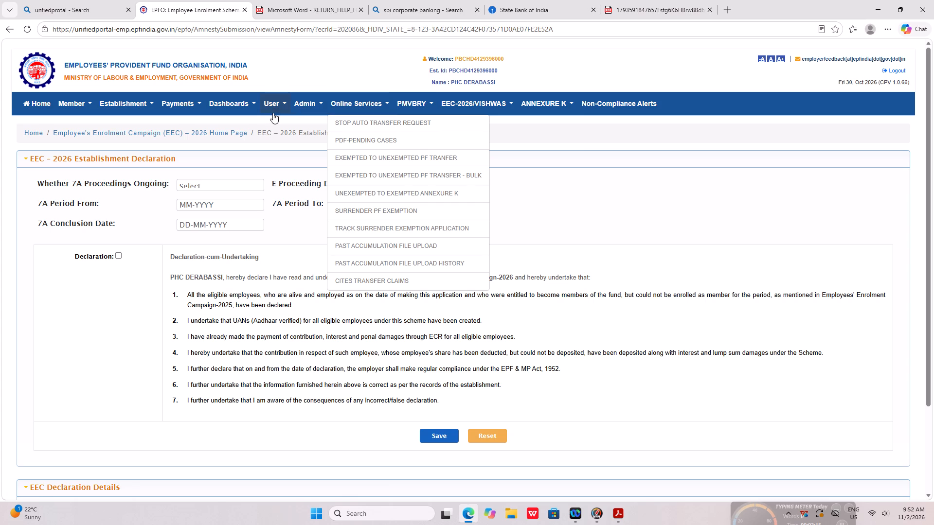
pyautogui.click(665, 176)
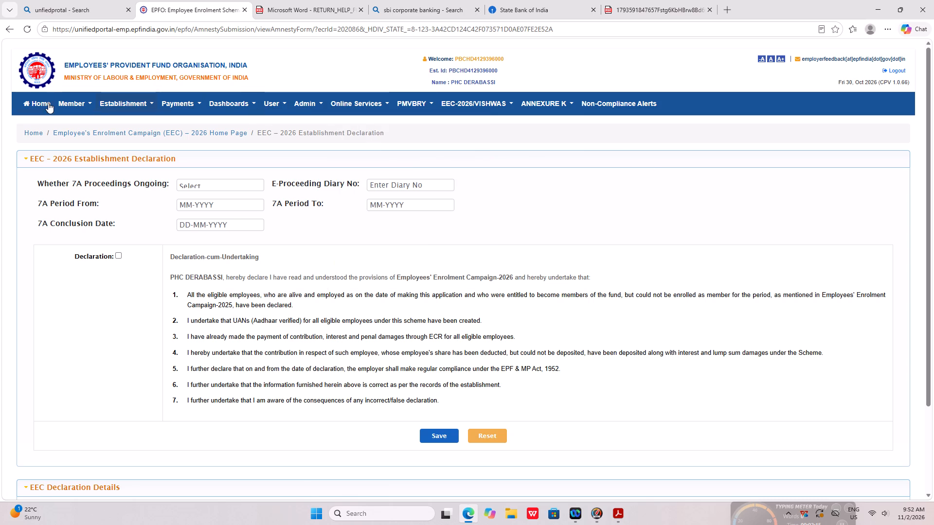
pyautogui.click(48, 103)
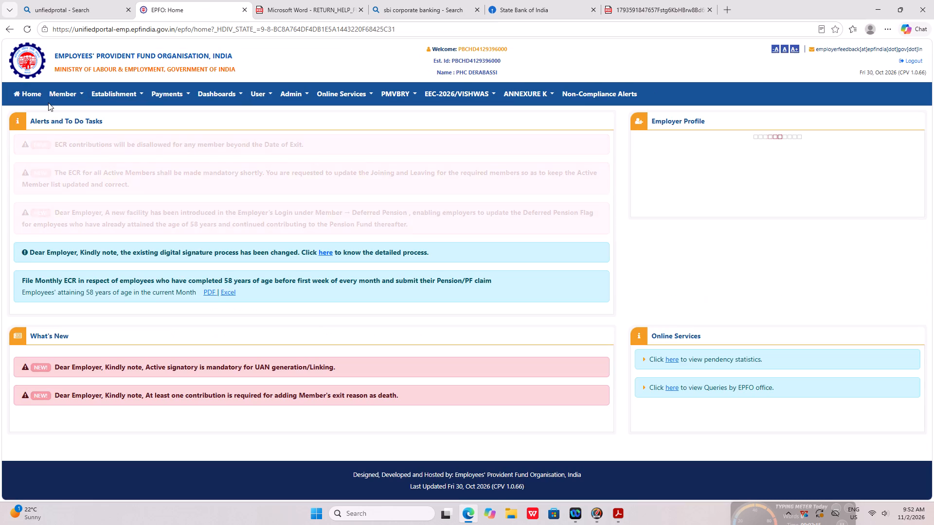
pyautogui.click(650, 145)
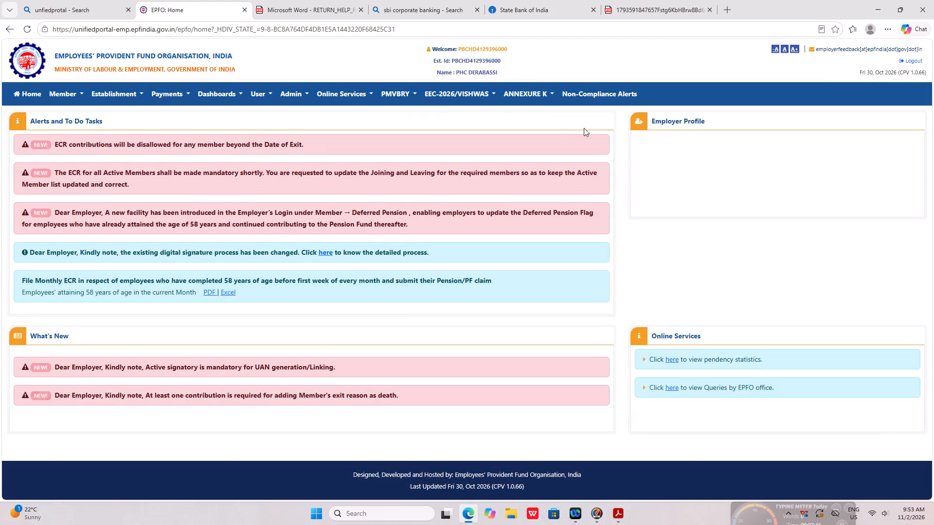
pyautogui.click(448, 95)
pyautogui.click(454, 109)
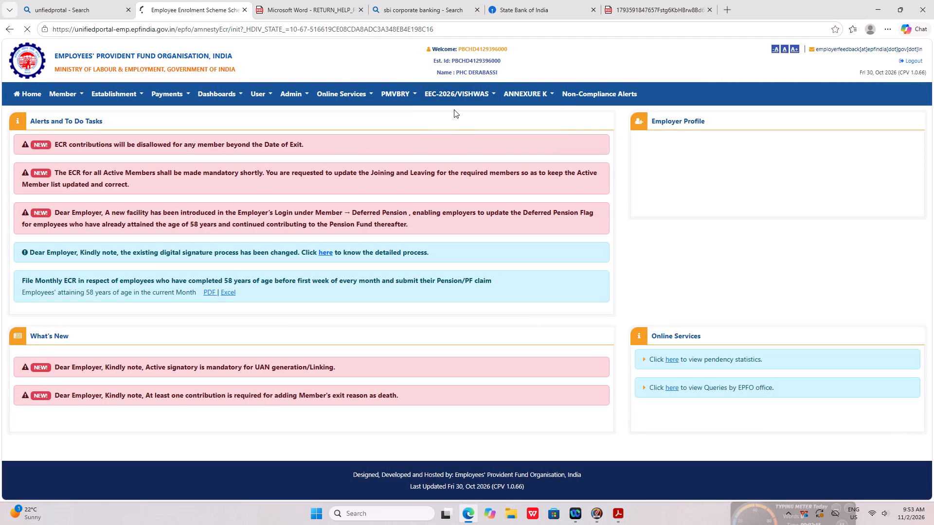
pyautogui.scroll(-3, 530, 288)
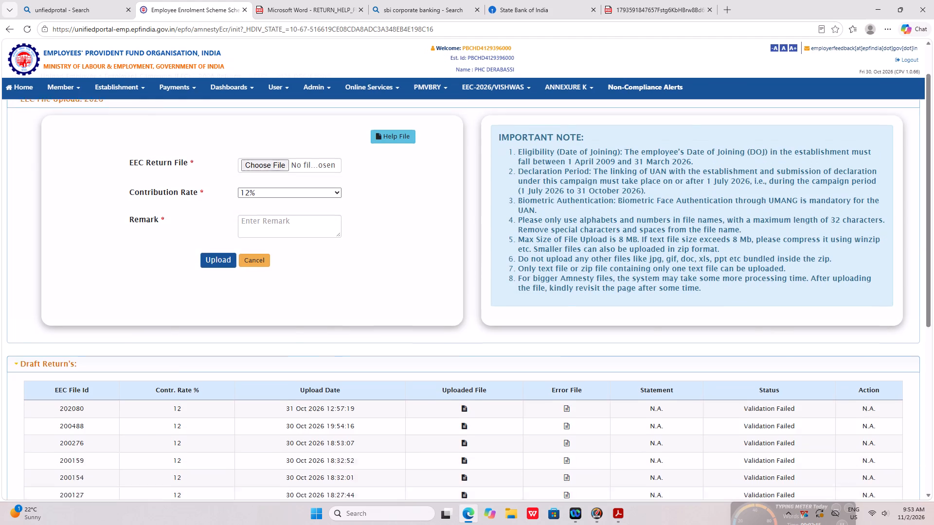
pyautogui.scroll(-5, 530, 288)
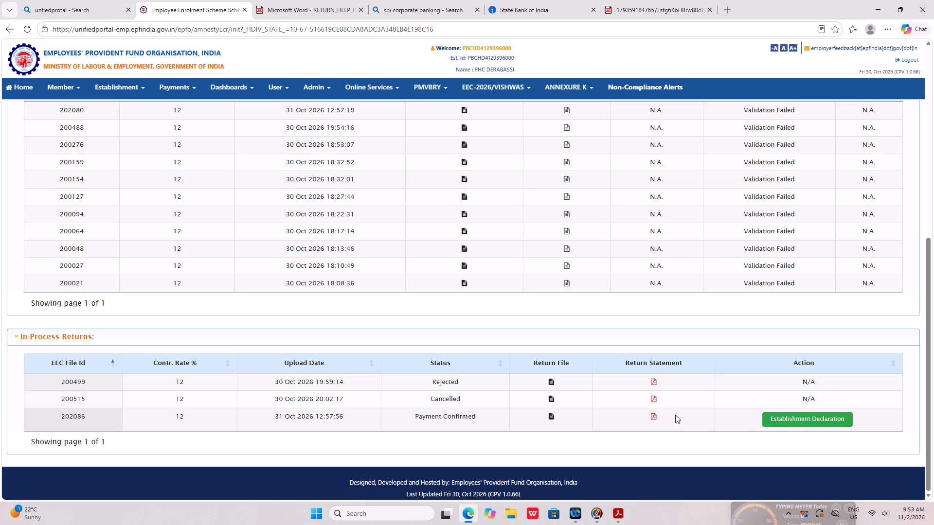
pyautogui.click(654, 416)
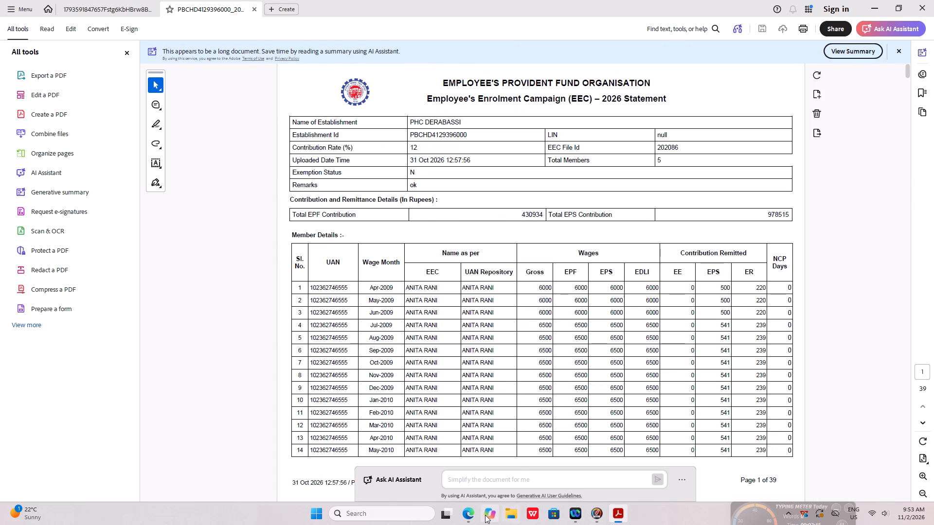
pyautogui.click(468, 515)
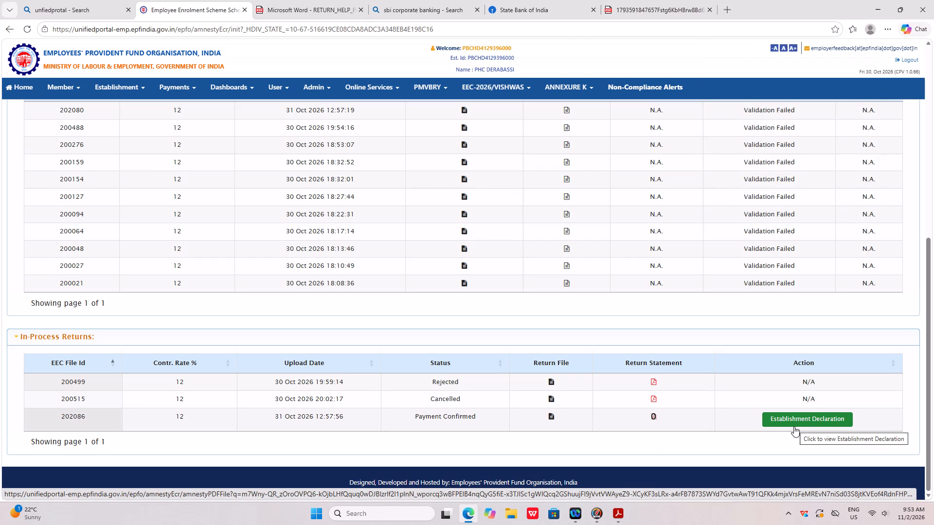
# Look over the Employee's Enrolment Campaign 2026 upload page again and try to open the Non-Compliance Alerts.
pyautogui.scroll(8, 490, 299)
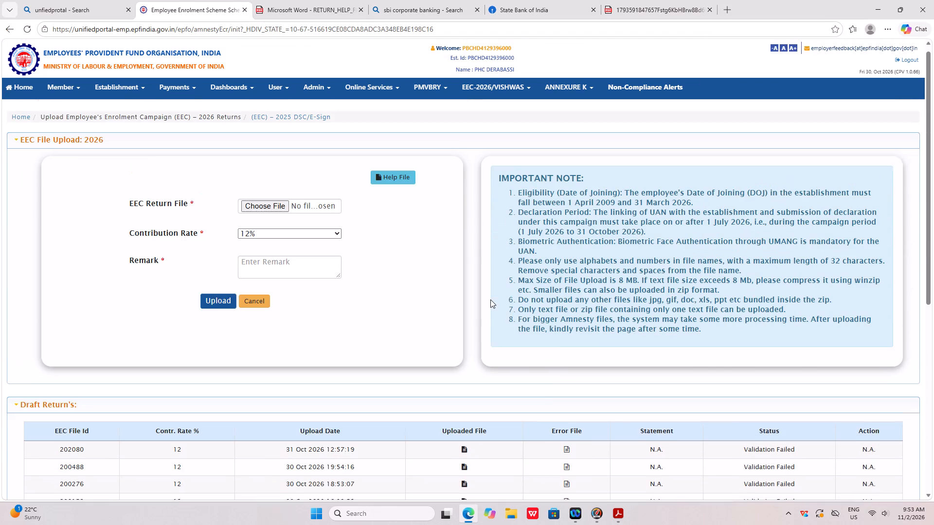
pyautogui.scroll(4, 490, 299)
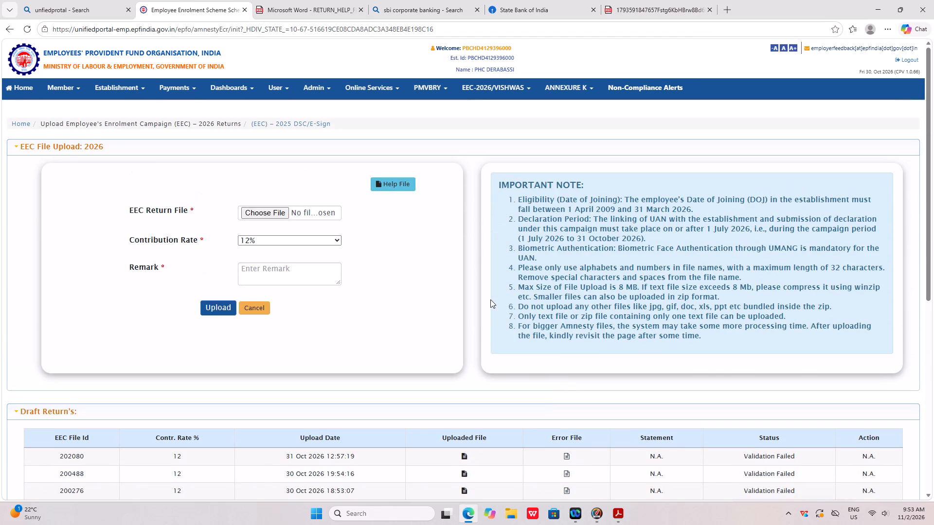
pyautogui.scroll(-7, 490, 299)
pyautogui.scroll(16, 490, 299)
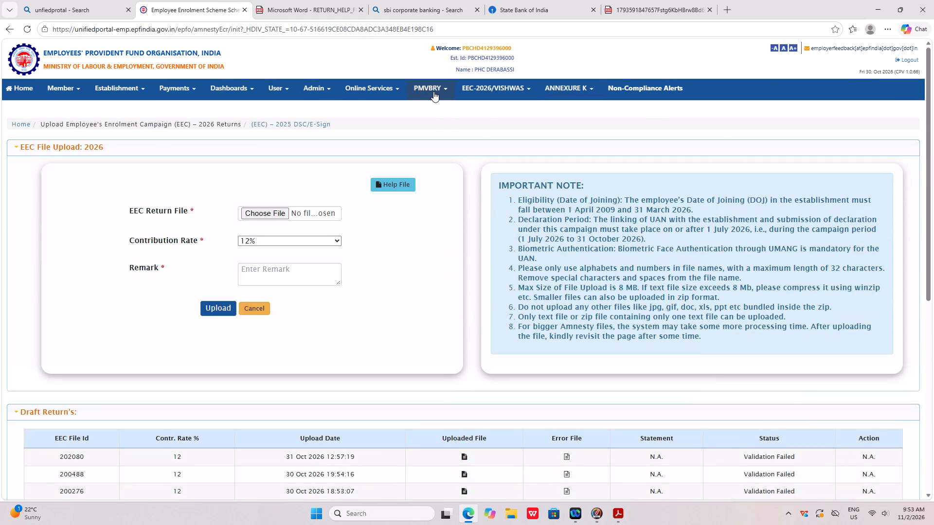
pyautogui.click(621, 89)
pyautogui.click(573, 224)
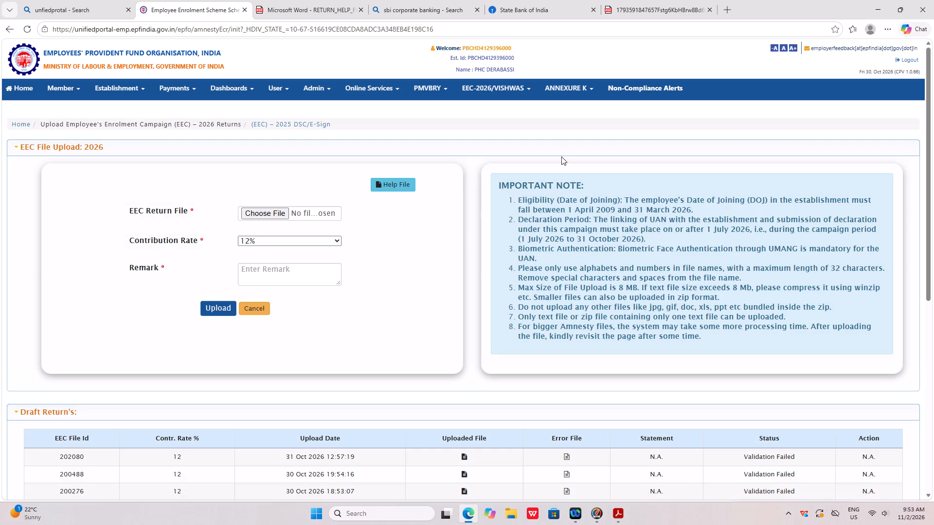
# Open the Past Accumulation File Upload page from the online services to view its amount details.
pyautogui.click(371, 87)
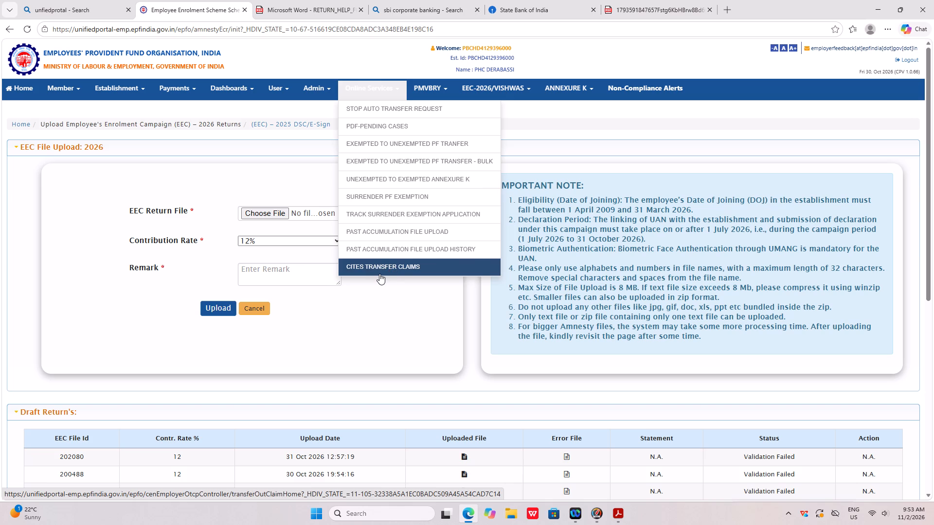
pyautogui.click(392, 232)
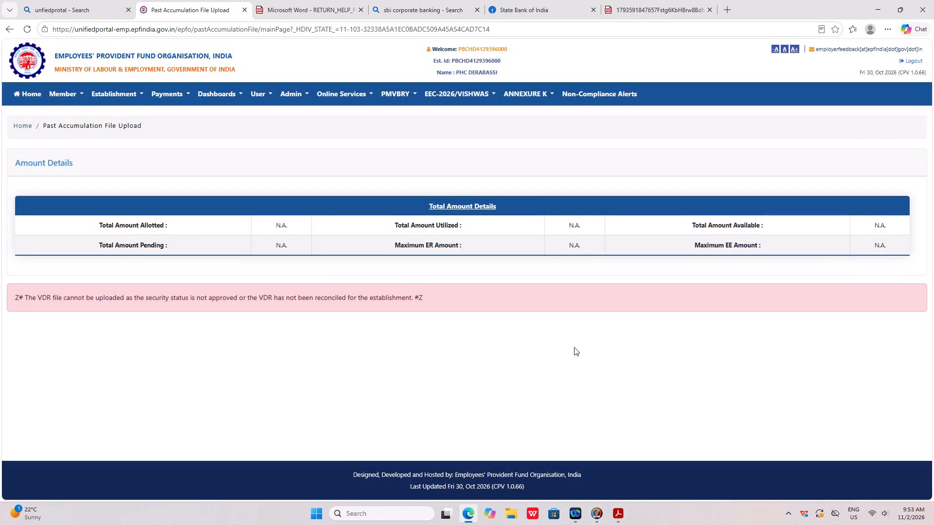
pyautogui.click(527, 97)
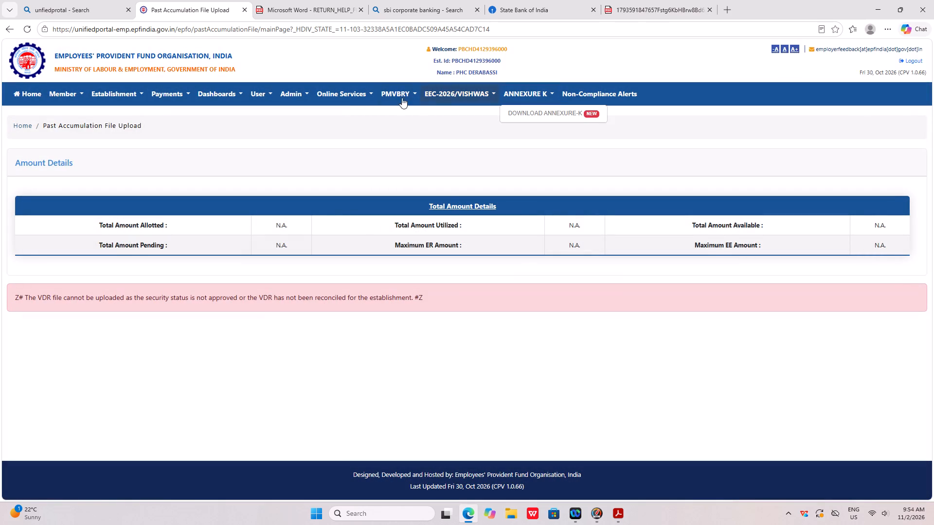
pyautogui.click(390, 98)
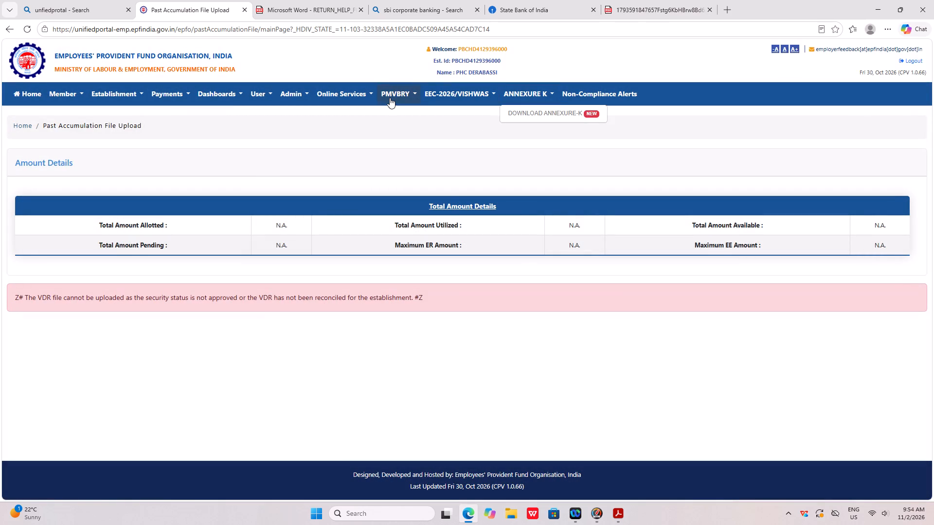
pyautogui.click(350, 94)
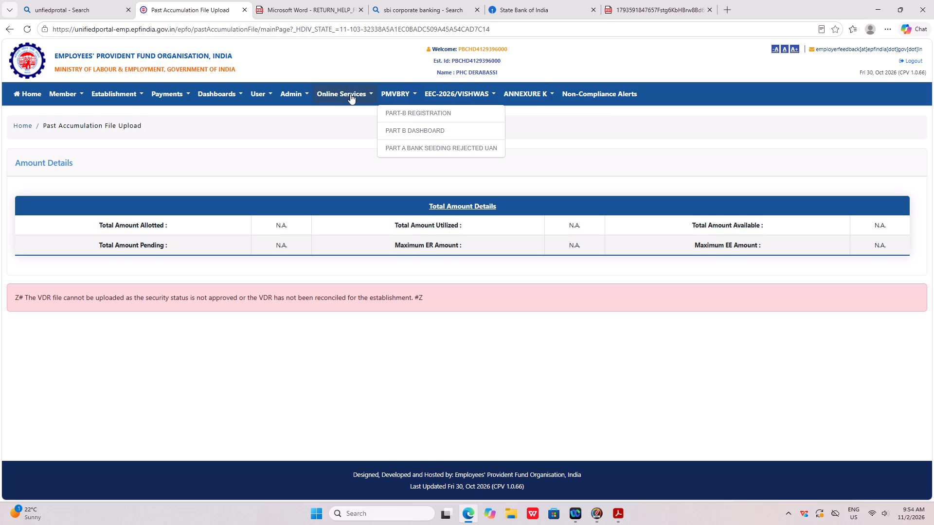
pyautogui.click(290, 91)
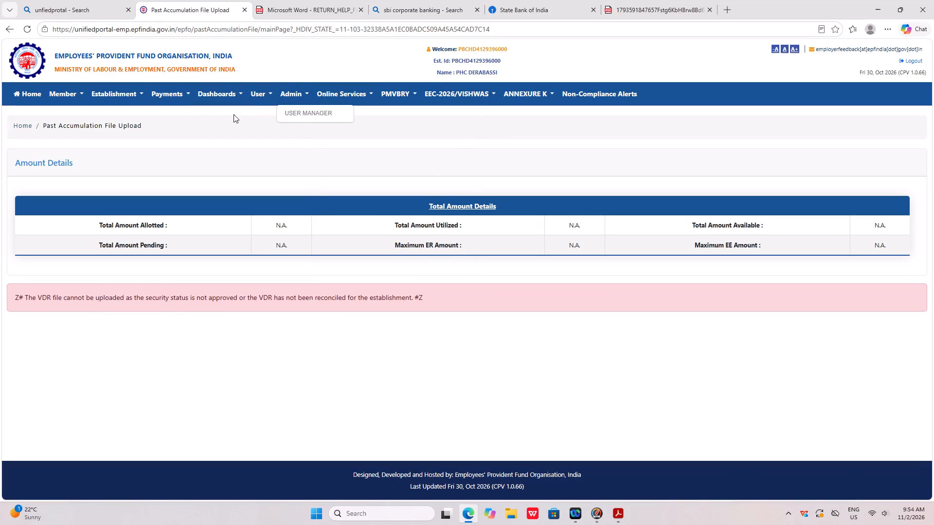
# Open the establishment details page of PHC Derabassi and look over its profile and active signatory list.
pyautogui.click(118, 90)
pyautogui.click(126, 112)
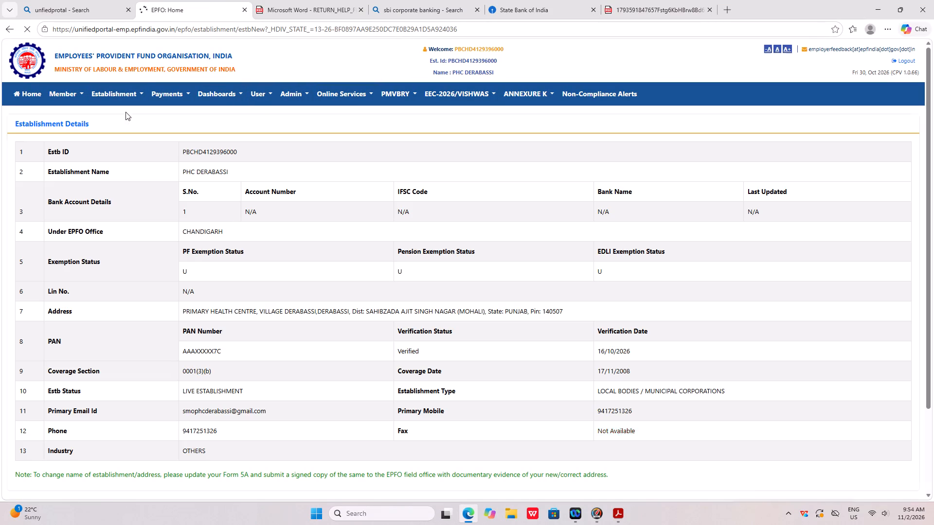
pyautogui.scroll(-8, 438, 283)
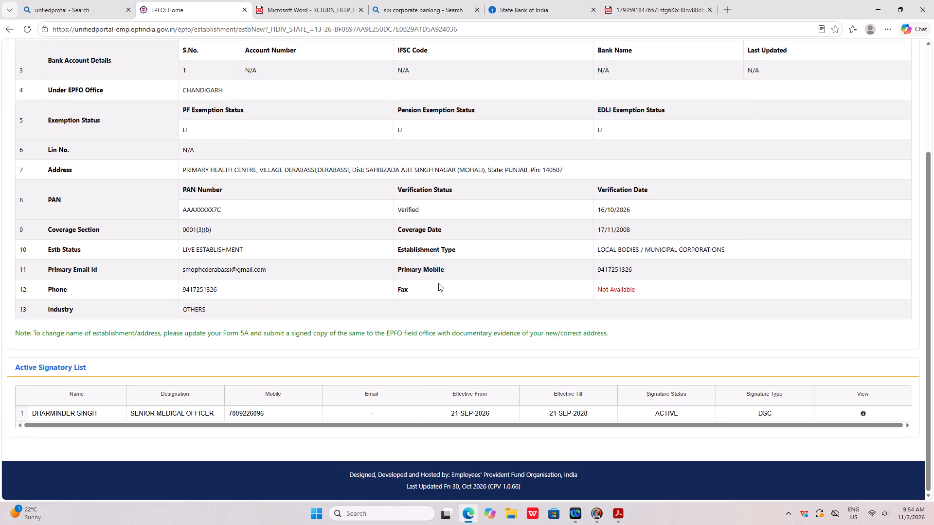
pyautogui.scroll(7, 438, 283)
# Log out of the PHC Derabassi establishment account and dismiss the notice on the sign-in page.
pyautogui.click(908, 61)
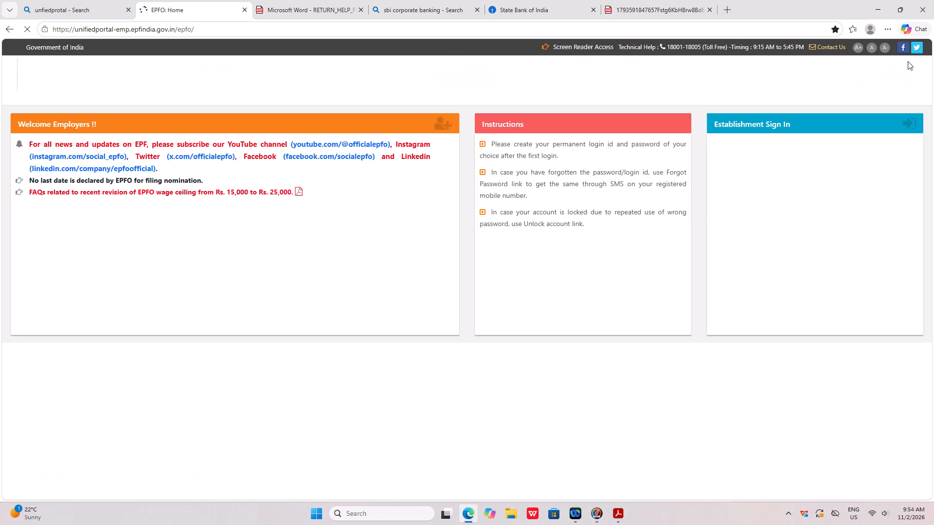
pyautogui.click(633, 240)
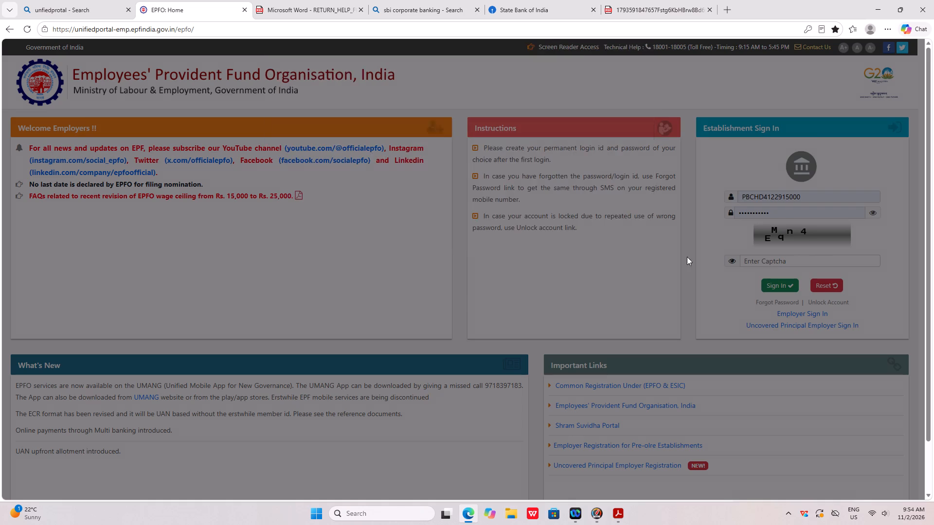
# Sign in to the other Primary Health Centre establishment with its saved credentials and the captcha, dismissing the Alerts and PMVBRY opt-out notices.
pyautogui.click(780, 261)
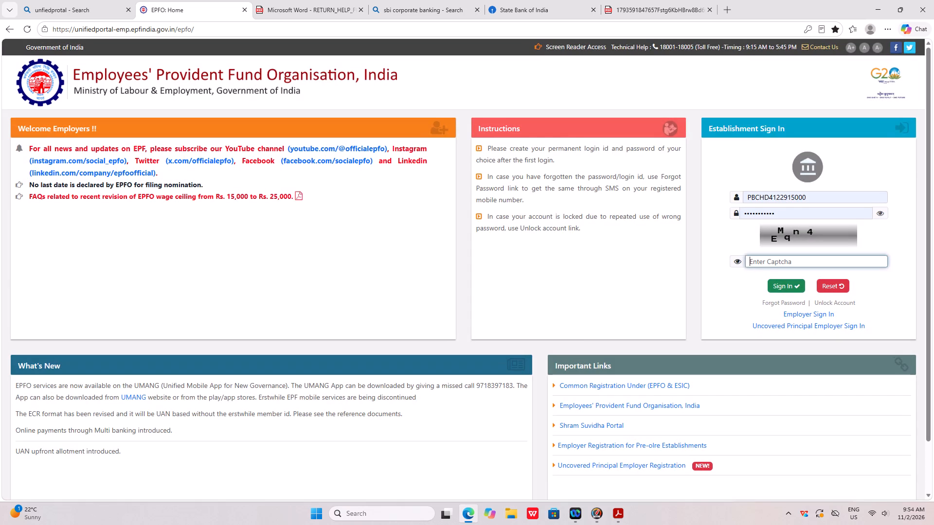
pyautogui.hotkey('shift', 'e')
pyautogui.hotkey('shift', 'm')
pyautogui.press('q')
pyautogui.write('n4')
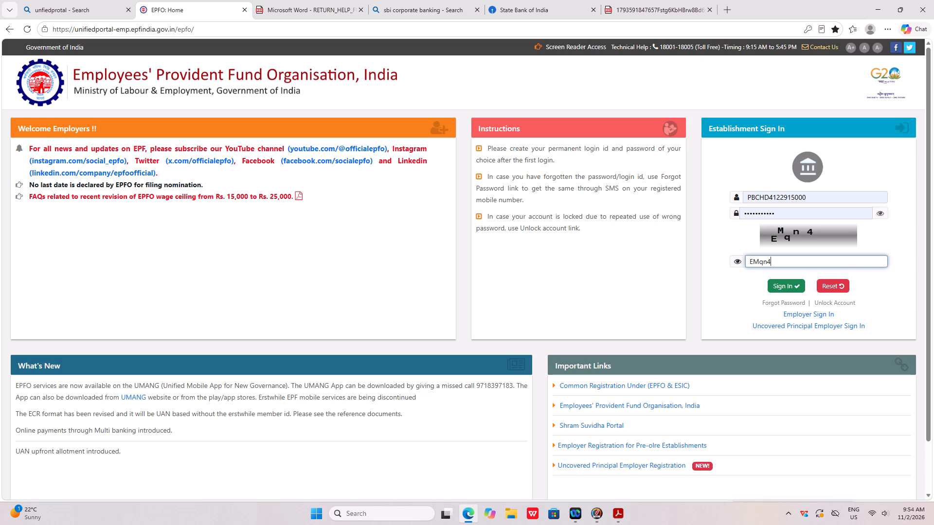
pyautogui.click(776, 286)
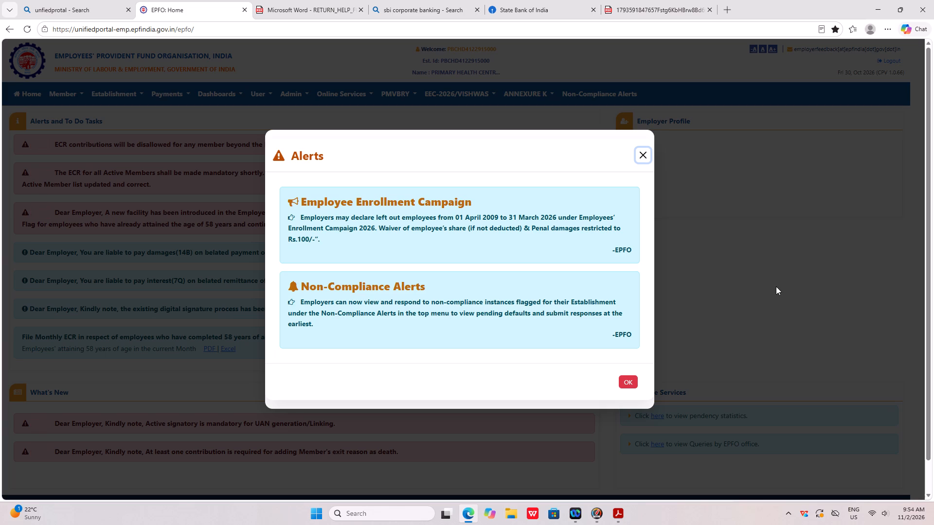
pyautogui.click(632, 383)
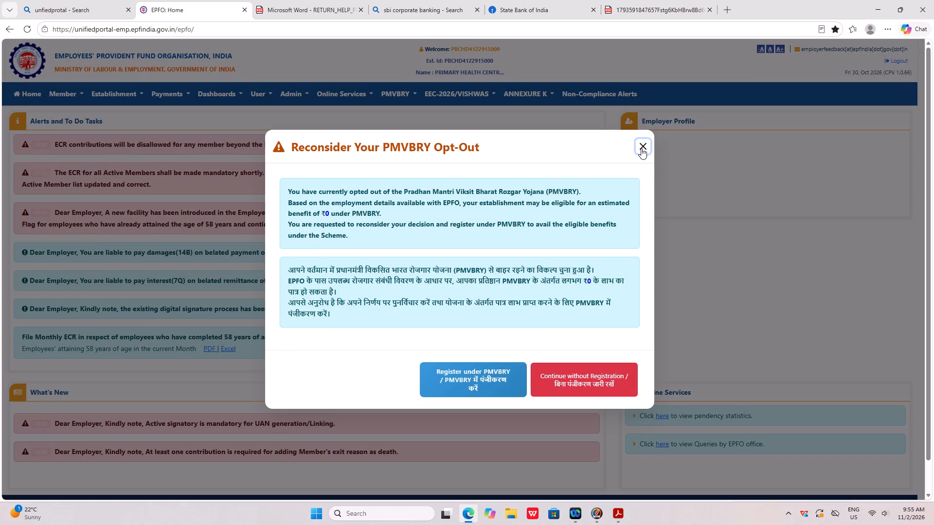
pyautogui.click(641, 146)
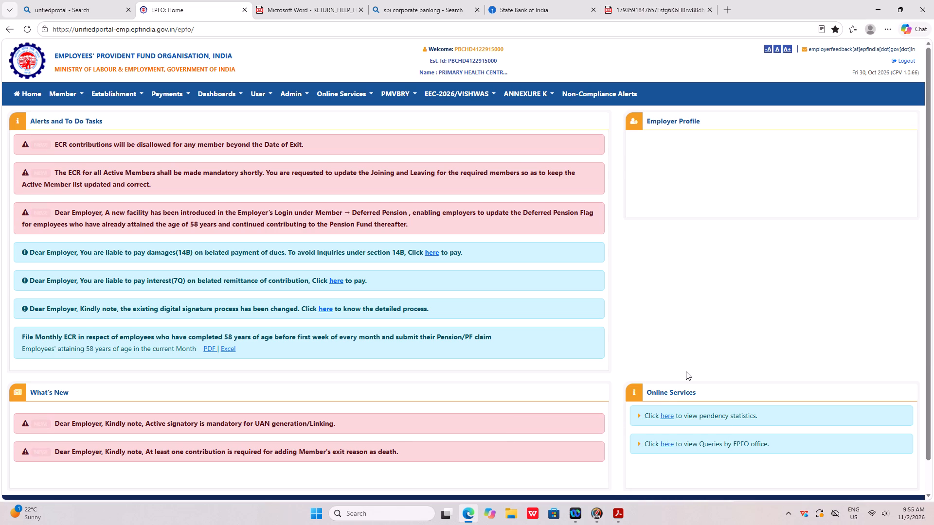
# View the 7Q-14B dues page from the belated remittance interest alert, and return to the home page, dismissing the PMVBRY notice.
pyautogui.scroll(-7, 550, 359)
pyautogui.scroll(5, 550, 359)
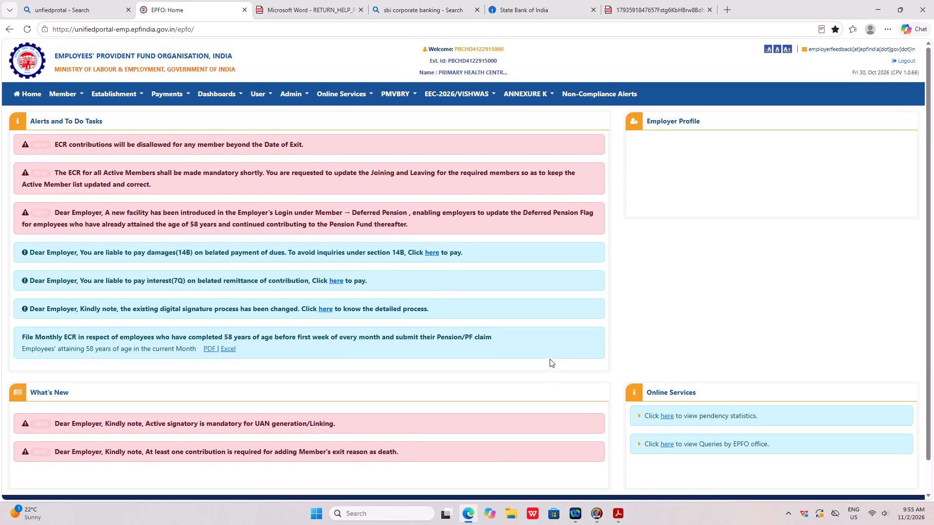
pyautogui.scroll(2, 550, 359)
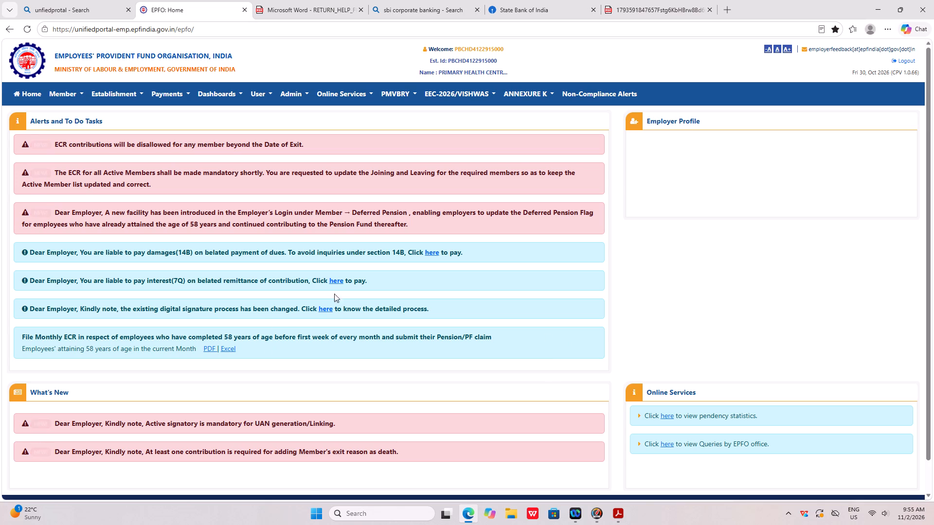
pyautogui.click(338, 281)
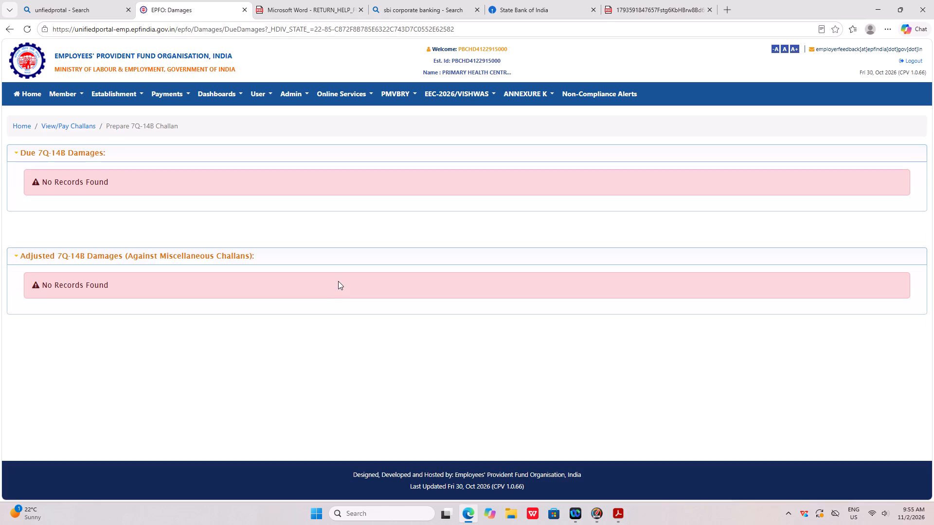
pyautogui.click(35, 92)
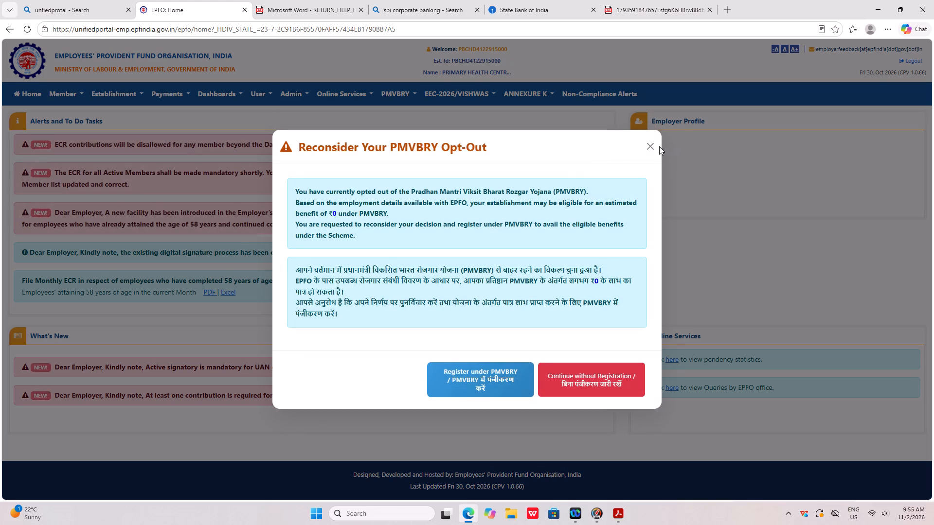
pyautogui.click(659, 146)
pyautogui.click(652, 146)
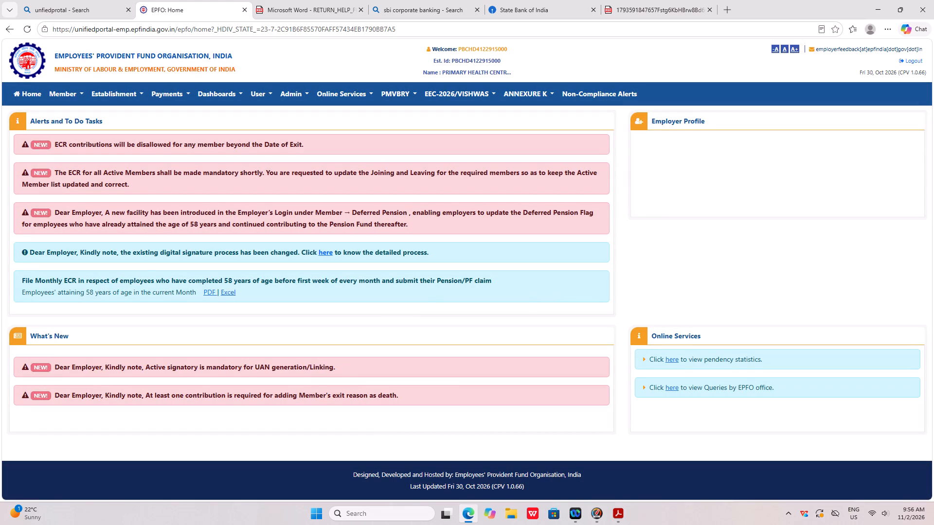
# Look over the establishment's ESign/Digital Signature Registration page and open its registered DSC view.
pyautogui.click(126, 94)
pyautogui.click(128, 180)
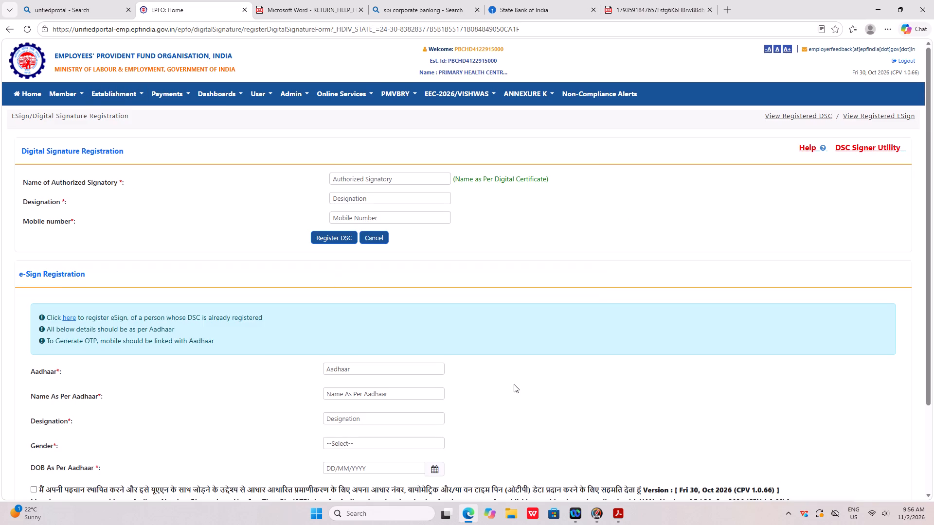
pyautogui.scroll(-5, 514, 384)
pyautogui.scroll(3, 514, 384)
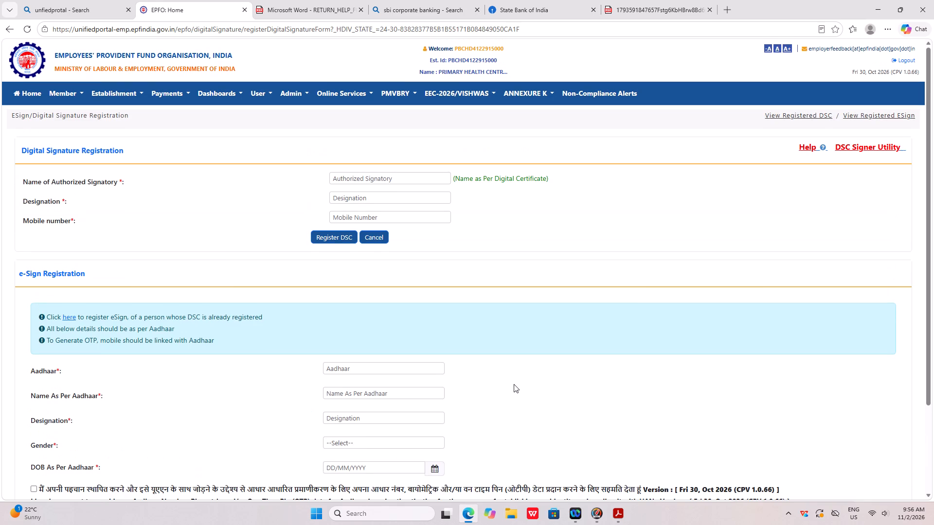
pyautogui.scroll(-2, 514, 384)
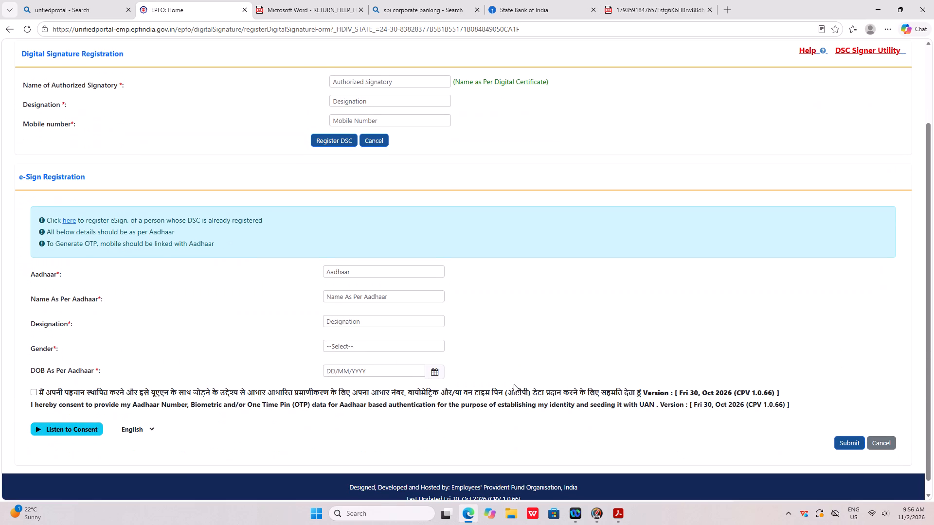
pyautogui.scroll(2, 514, 384)
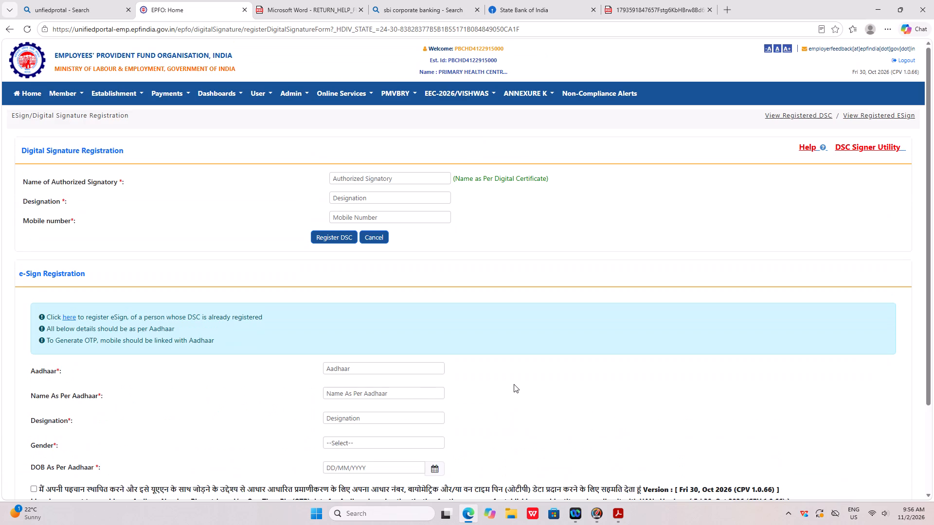
pyautogui.click(806, 115)
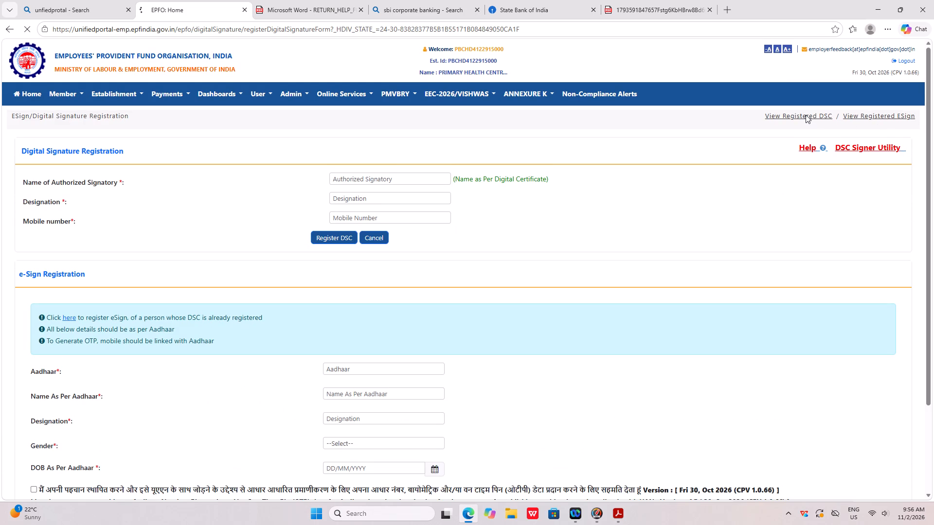
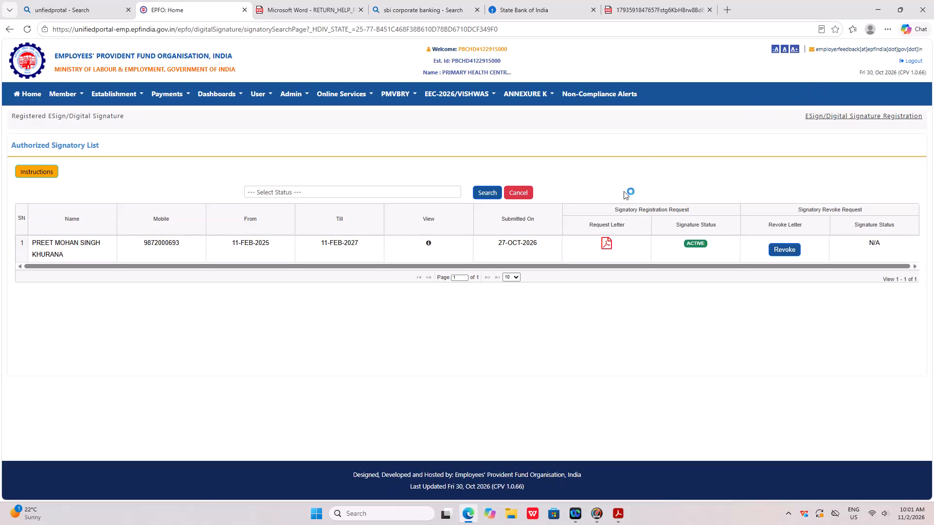
# View the authorized signatory's details from the registered signature list, and close them.
pyautogui.click(430, 241)
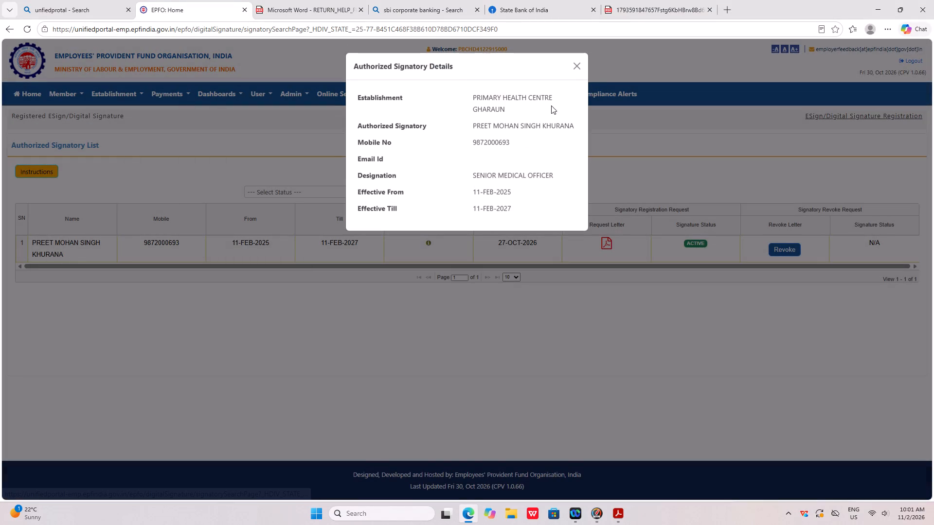
pyautogui.click(578, 67)
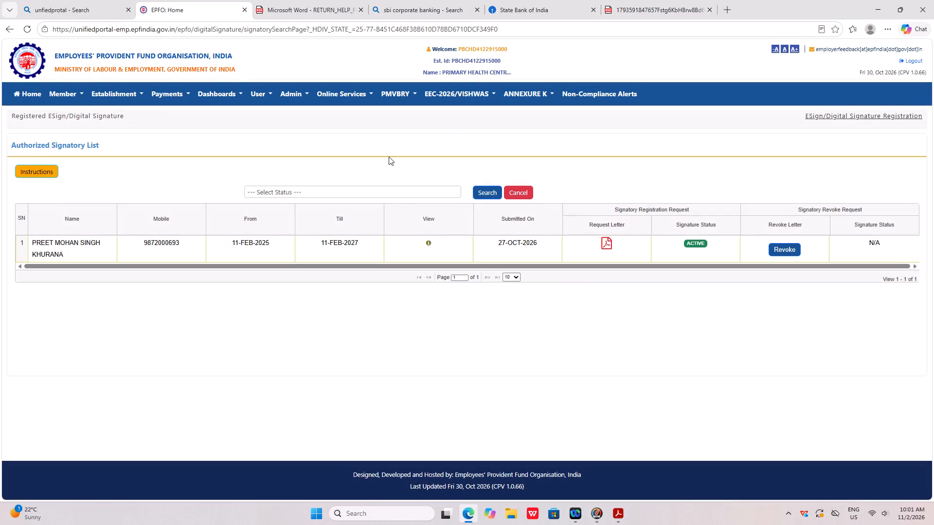
# Open the Employee's Enrolment Campaign - 2026 returns and view the summary of in-process return 200700.
pyautogui.click(452, 94)
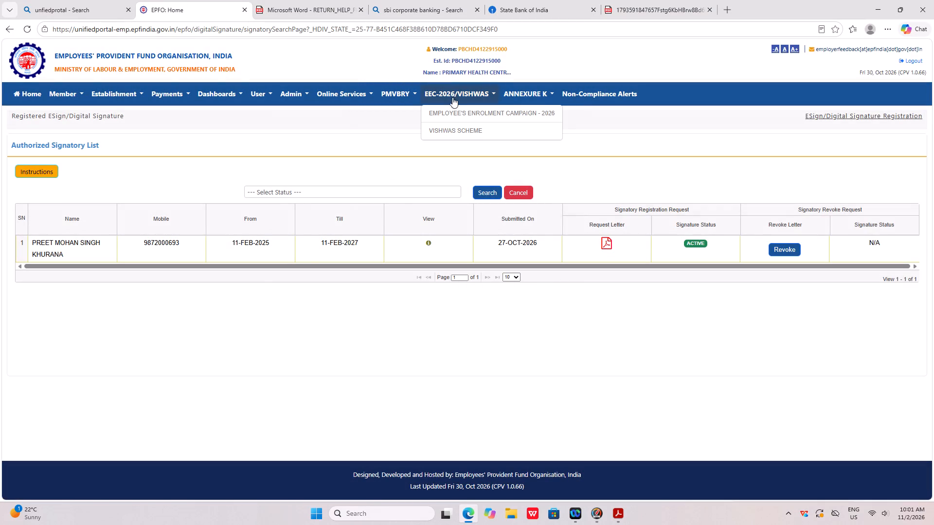
pyautogui.click(452, 111)
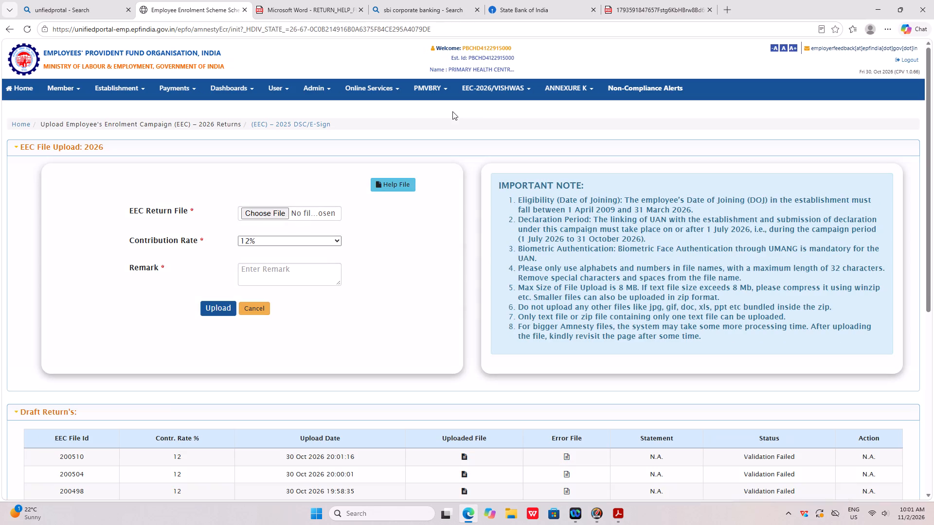
pyautogui.scroll(-9, 525, 331)
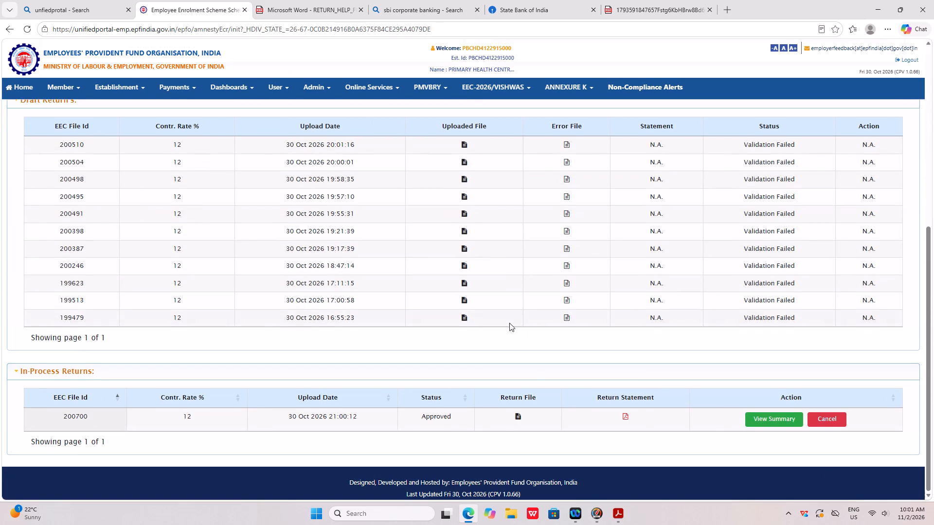
pyautogui.click(782, 422)
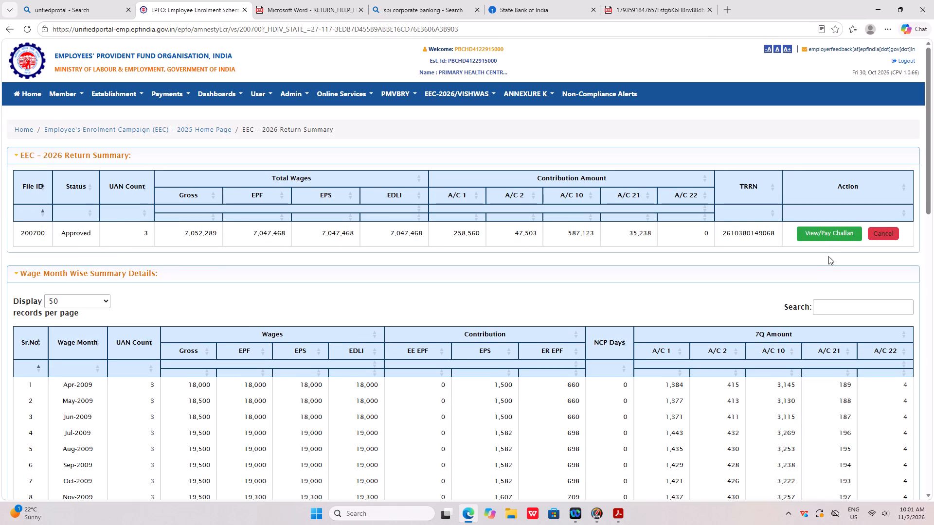
# Open the challan for return 200700, re-verify its payment with the bank, and acknowledge the payment details.
pyautogui.click(842, 233)
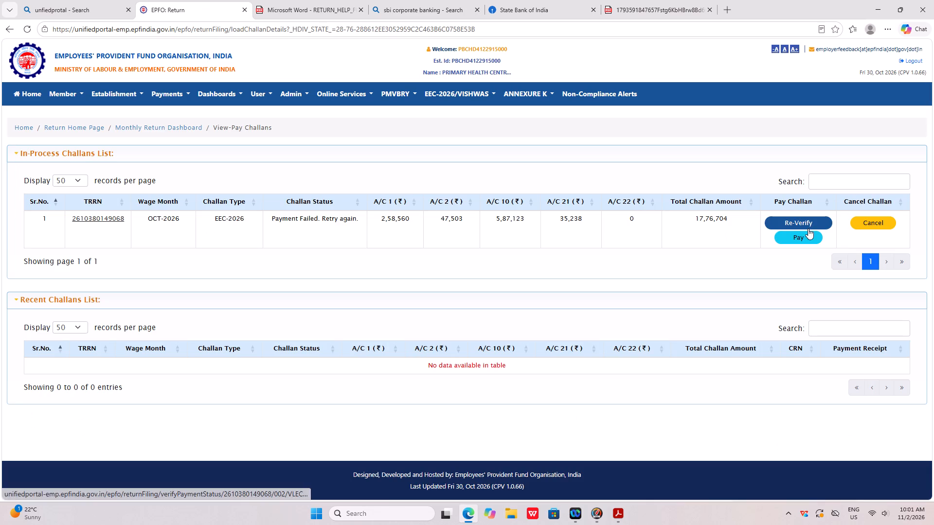
pyautogui.click(804, 222)
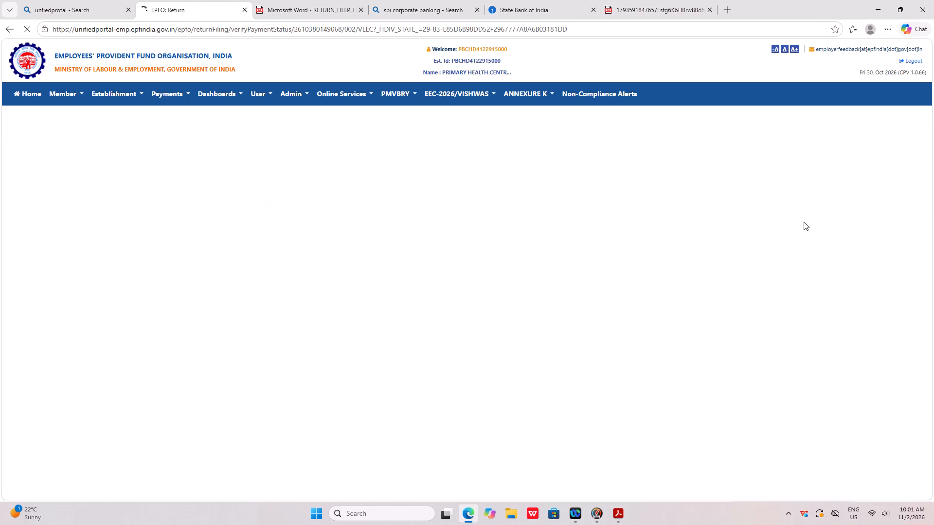
pyautogui.click(468, 307)
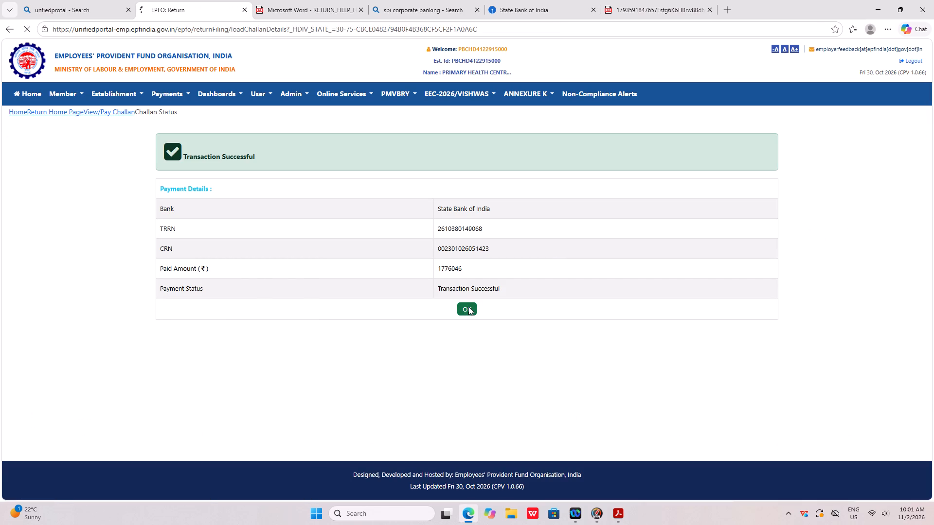
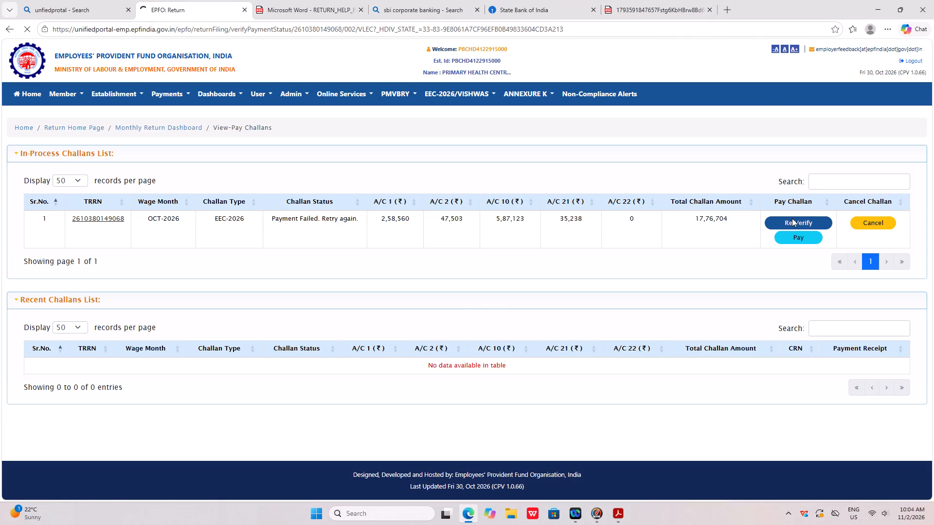
pyautogui.click(468, 307)
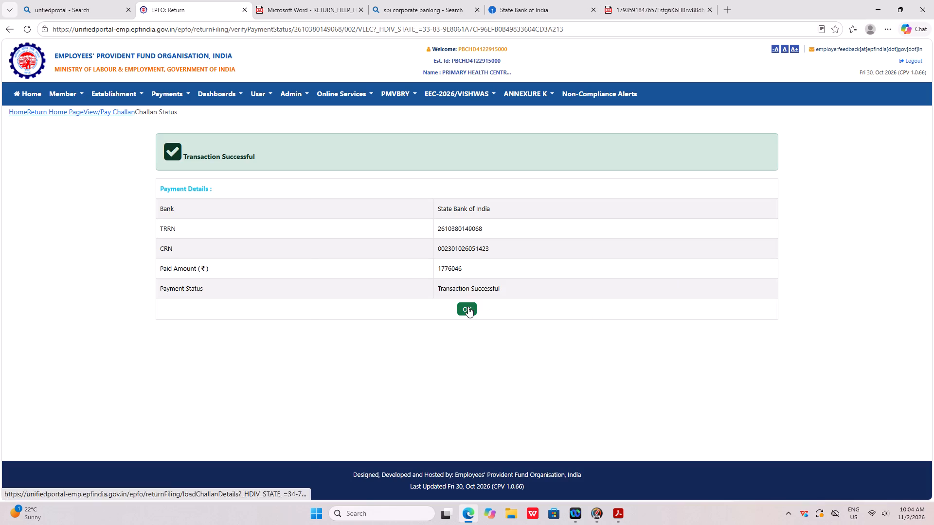
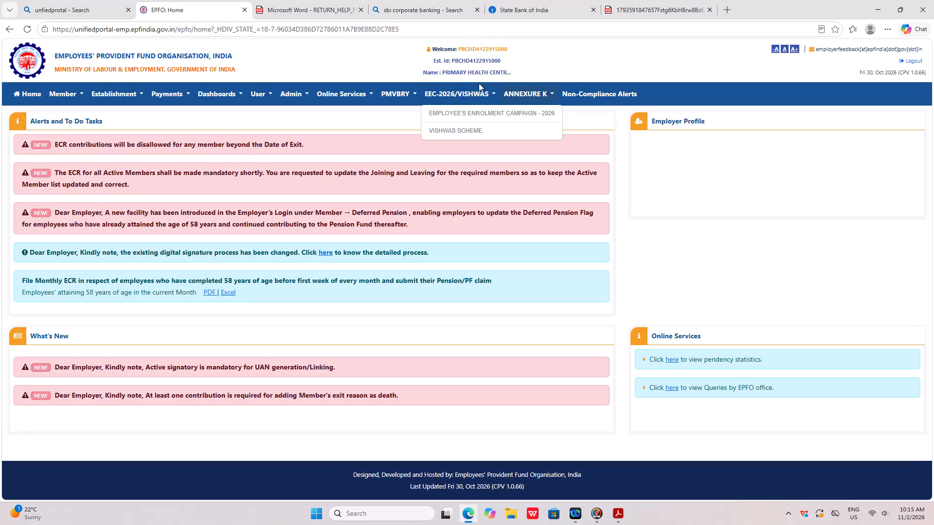
# Open the return summary of the in-process return 200700 under Employee's Enrolment Campaign - 2026.
pyautogui.click(463, 112)
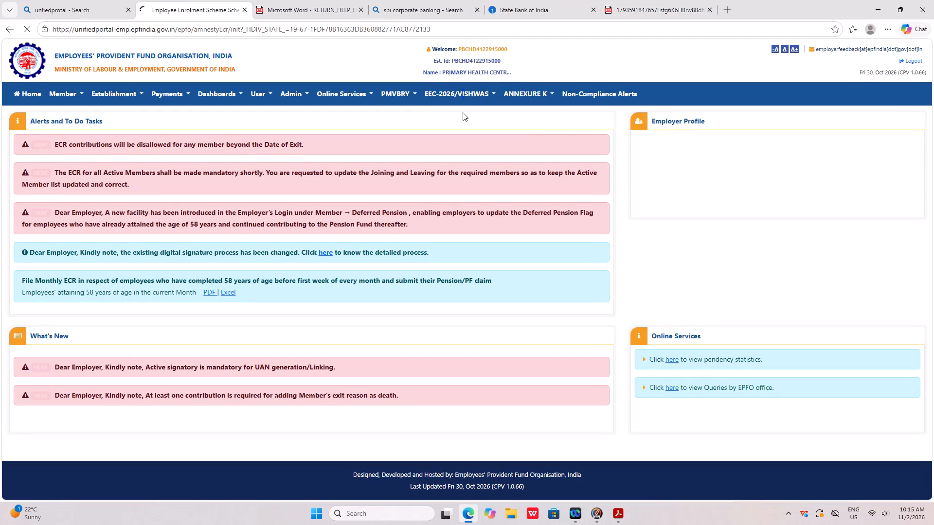
pyautogui.scroll(-7, 448, 294)
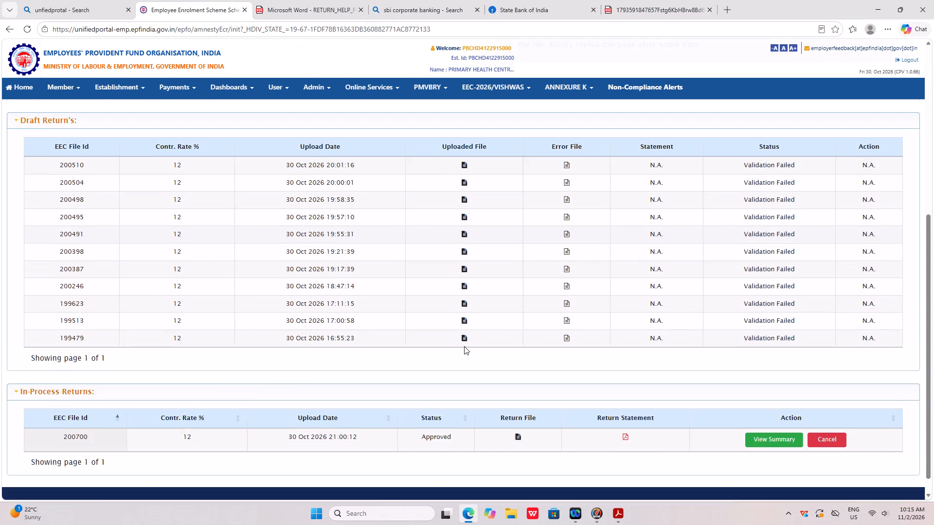
pyautogui.scroll(-2, 464, 346)
pyautogui.click(755, 419)
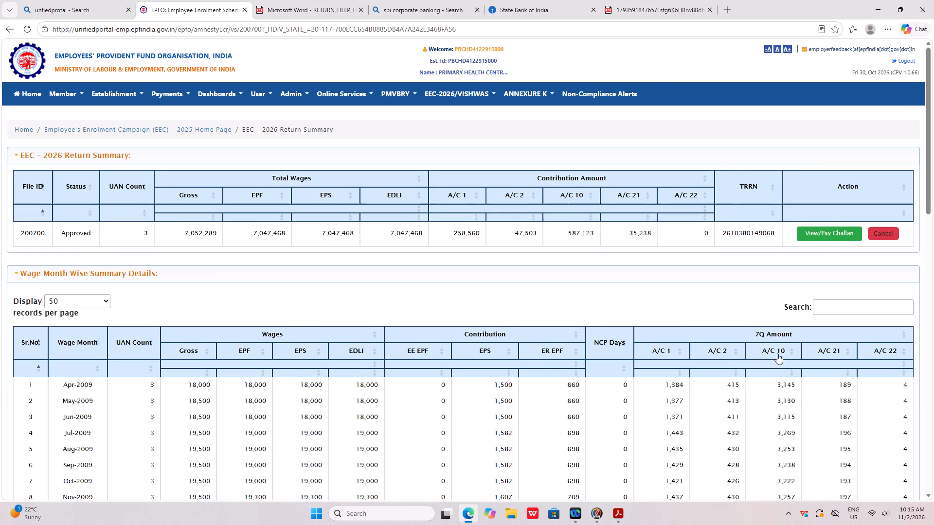
# Open the return's EEC-2026 challan for payment and re-verify its payment status.
pyautogui.click(831, 230)
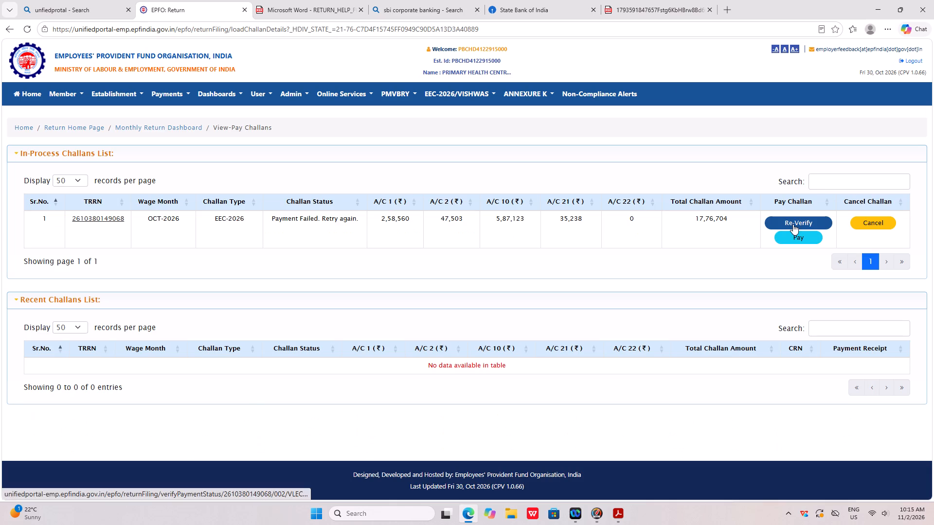
pyautogui.click(793, 224)
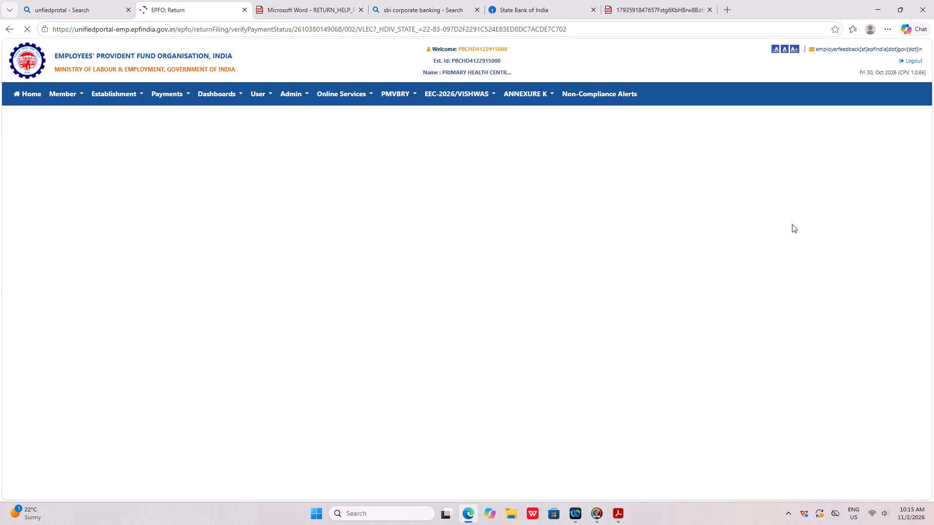
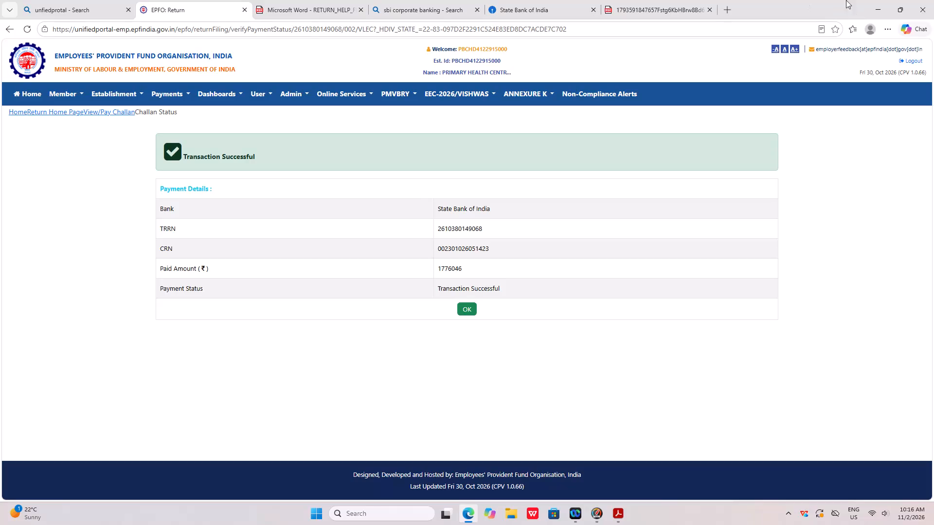
# Open WhatsApp Web (web.whatsapp.com) in a new browser tab.
pyautogui.click(724, 8)
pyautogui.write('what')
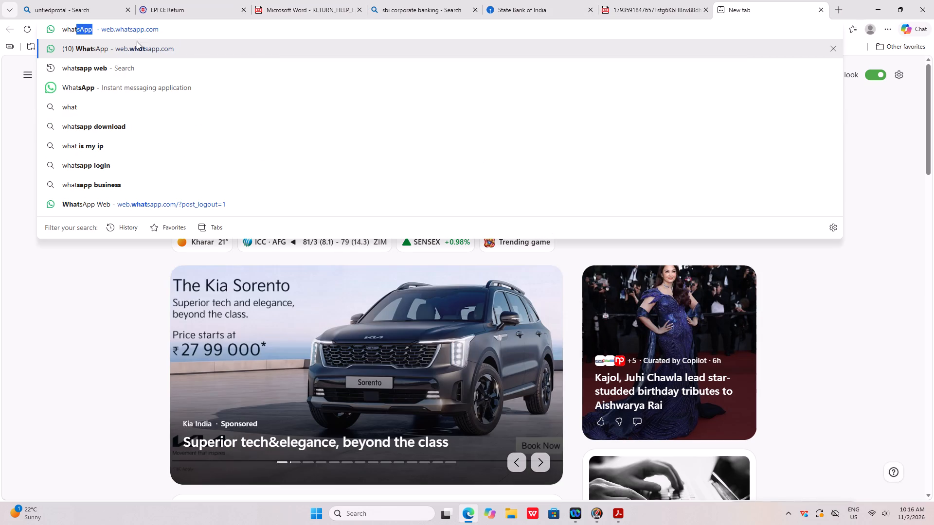
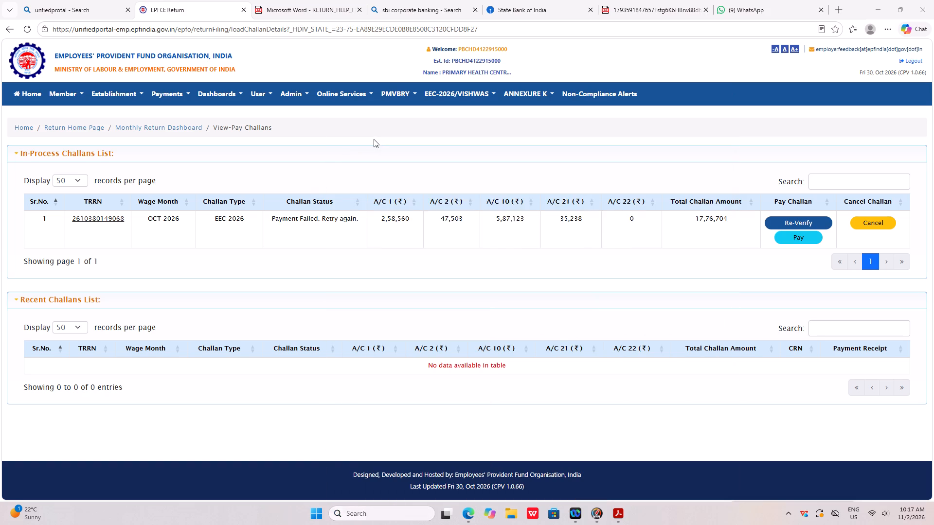
# Capture a rectangular snip of the View-Pay Challans page covering the in-process and recent challans lists.
pyautogui.click(374, 228)
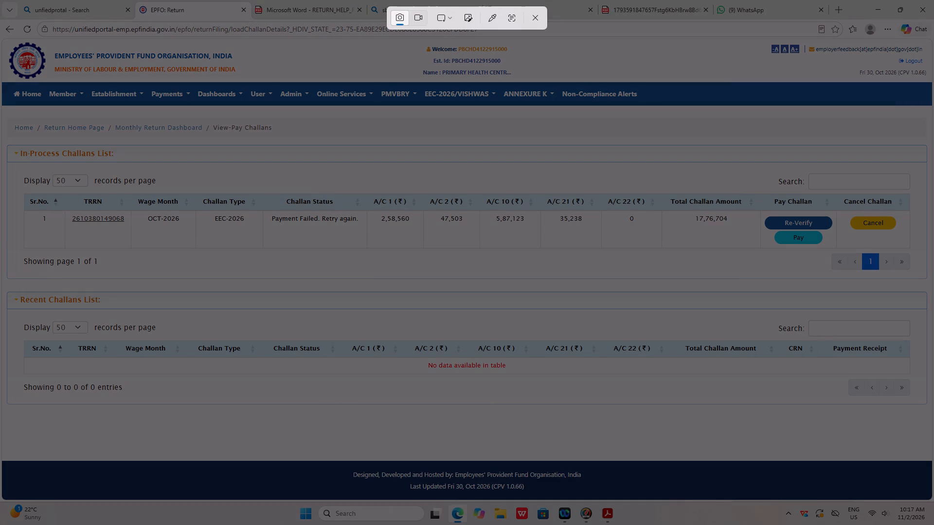
pyautogui.moveTo(11, 78); pyautogui.dragTo(12, 160)
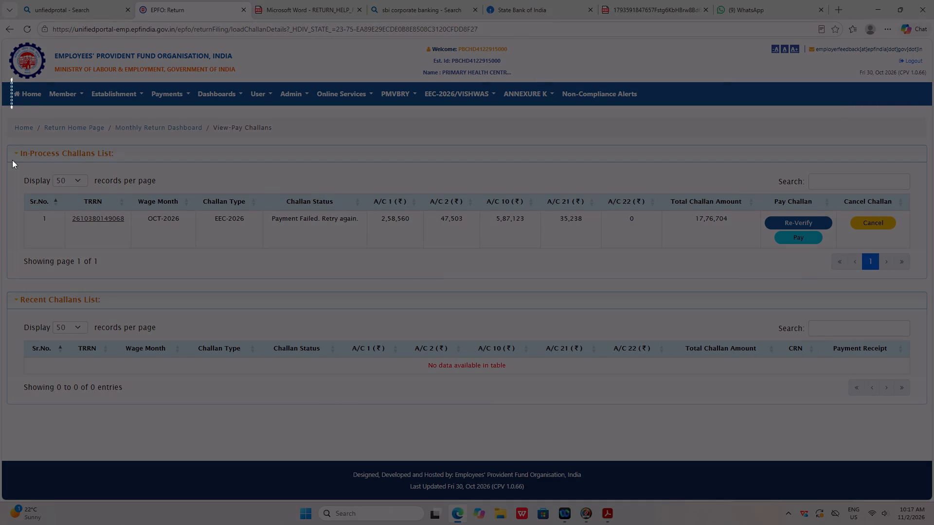
pyautogui.moveTo(12, 160); pyautogui.dragTo(933, 458)
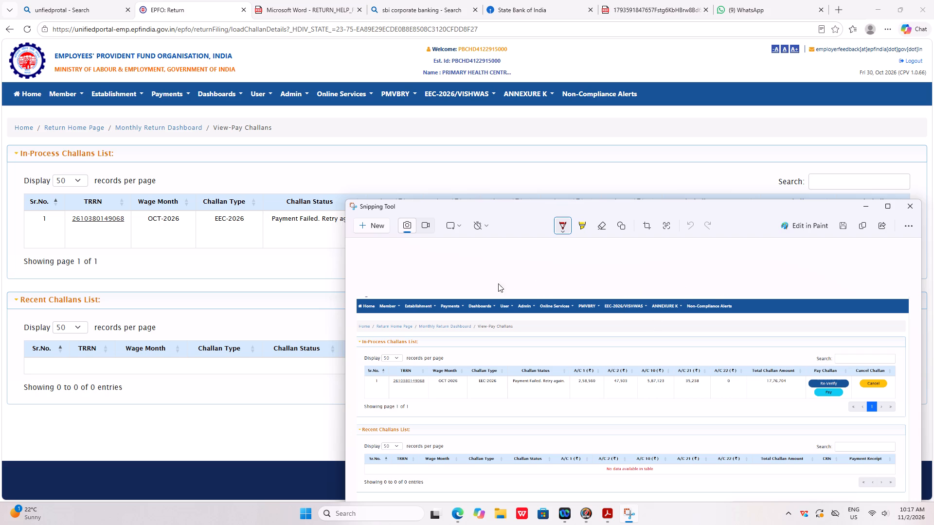
# Save the captured snip as a PNG file named Screenshot 2, choosing a different destination folder.
pyautogui.click(840, 223)
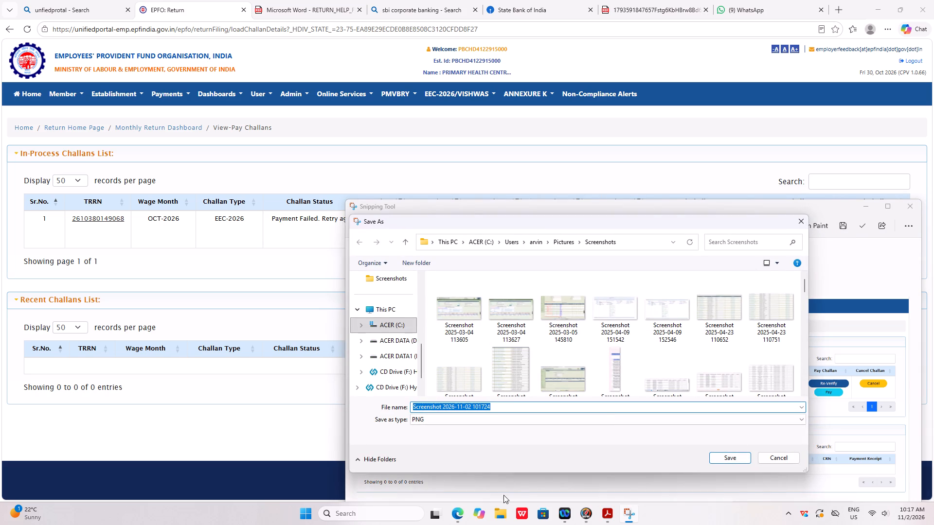
pyautogui.click(502, 405)
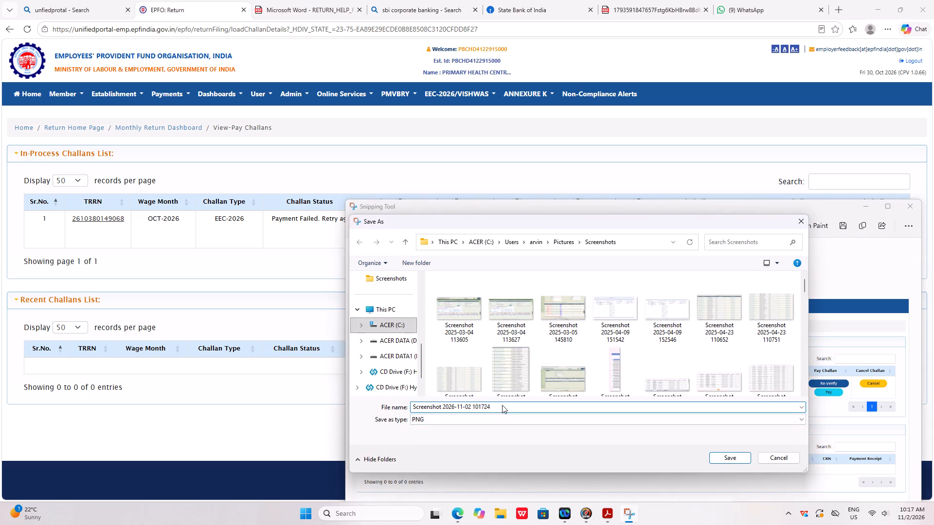
pyautogui.press('BackSpace')
pyautogui.press('BackSpace')
pyautogui.press('BackSpace')
pyautogui.press('BackSpace')
pyautogui.press('BackSpace')
pyautogui.press('BackSpace')
pyautogui.press('BackSpace')
pyautogui.press('BackSpace')
pyautogui.press('BackSpace')
pyautogui.press('BackSpace')
pyautogui.press('BackSpace')
pyautogui.press('BackSpace')
pyautogui.press('BackSpace')
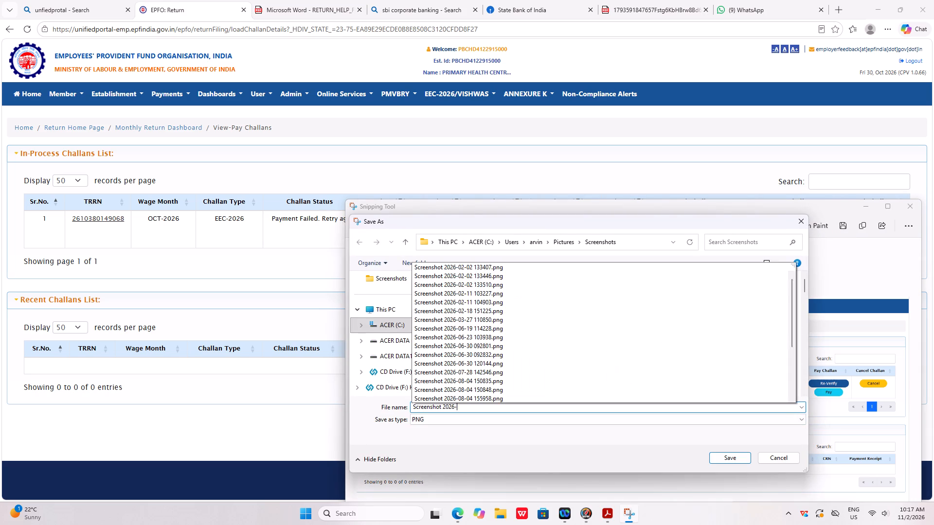
pyautogui.press('BackSpace')
pyautogui.press('BackSpace')
pyautogui.press('BackSpace')
pyautogui.press('BackSpace')
pyautogui.press('2')
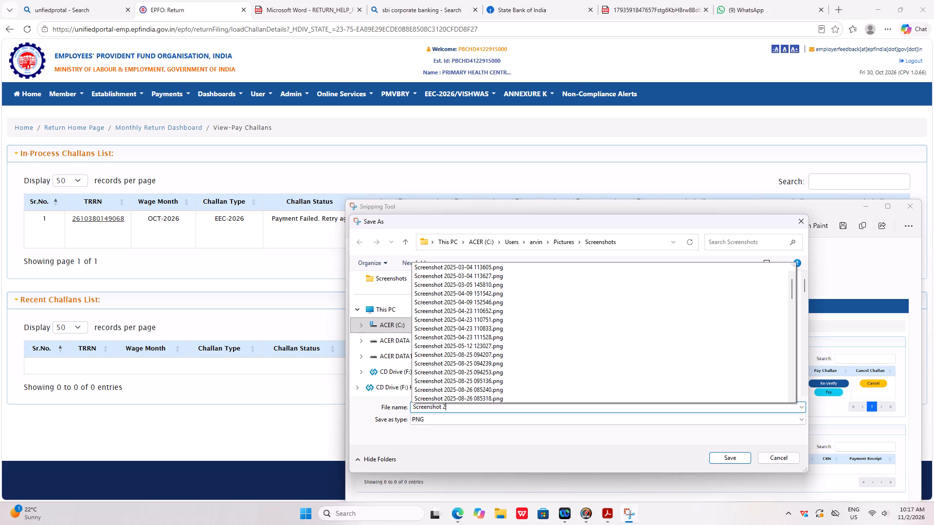
pyautogui.scroll(3, 424, 331)
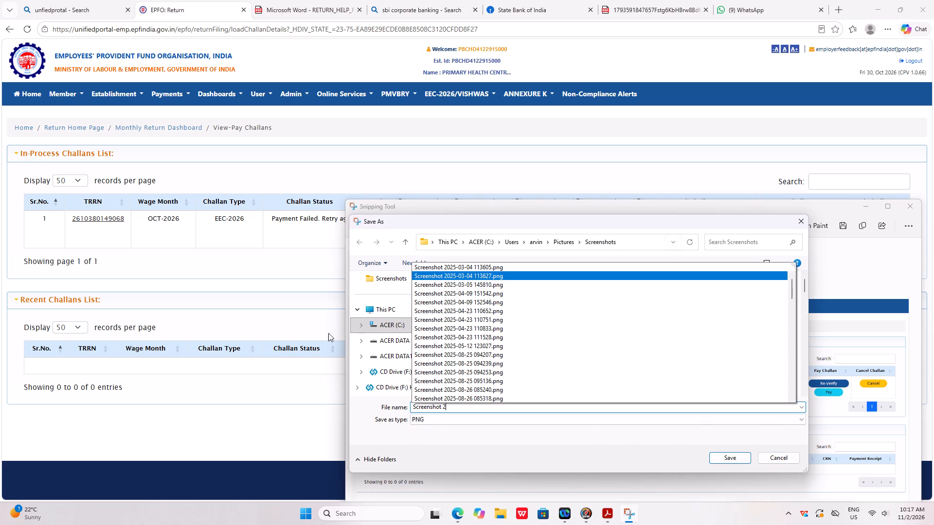
pyautogui.scroll(3, 338, 359)
pyautogui.scroll(-3, 368, 358)
pyautogui.scroll(7, 368, 358)
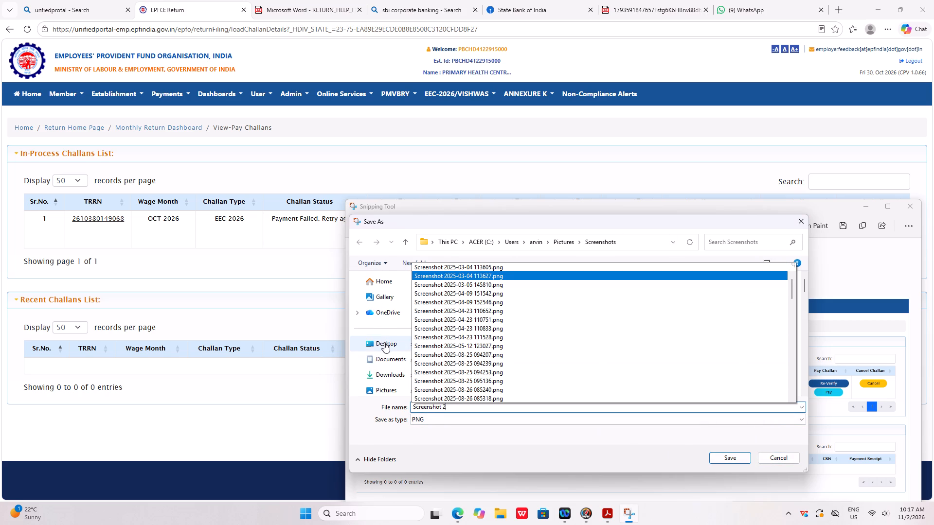
# Save the View-Pay Challans snip to the Desktop folder and close the Snipping Tool.
pyautogui.click(384, 343)
pyautogui.click(731, 458)
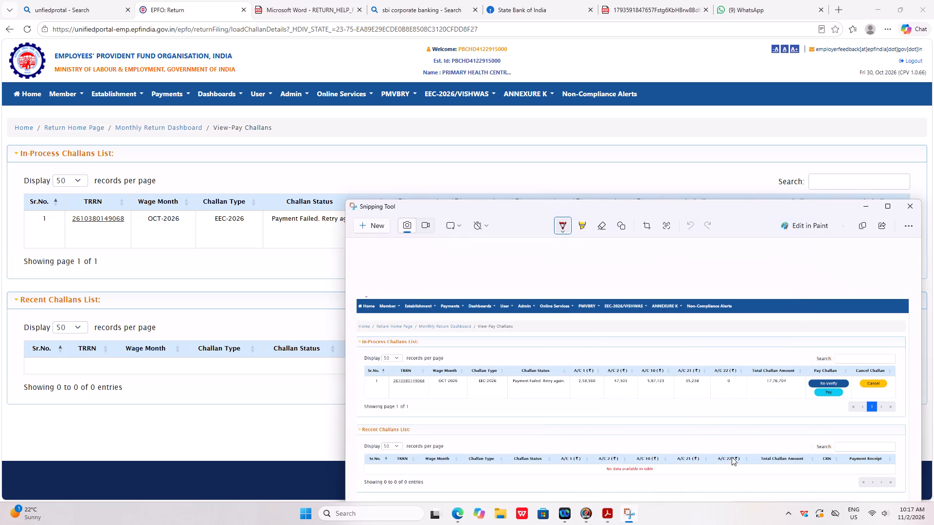
pyautogui.click(911, 210)
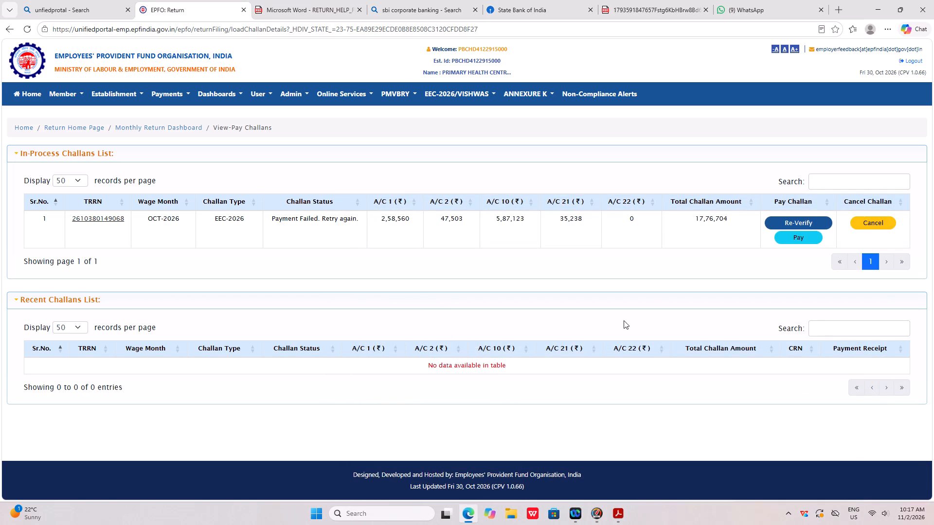